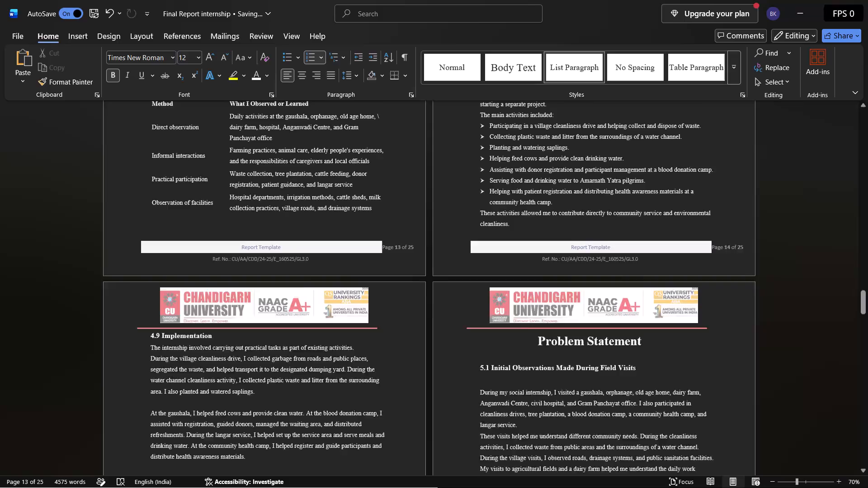
Replace the 4.9 number of the Implementation heading with a round bullet.
scroll(432, 269, down, 1)
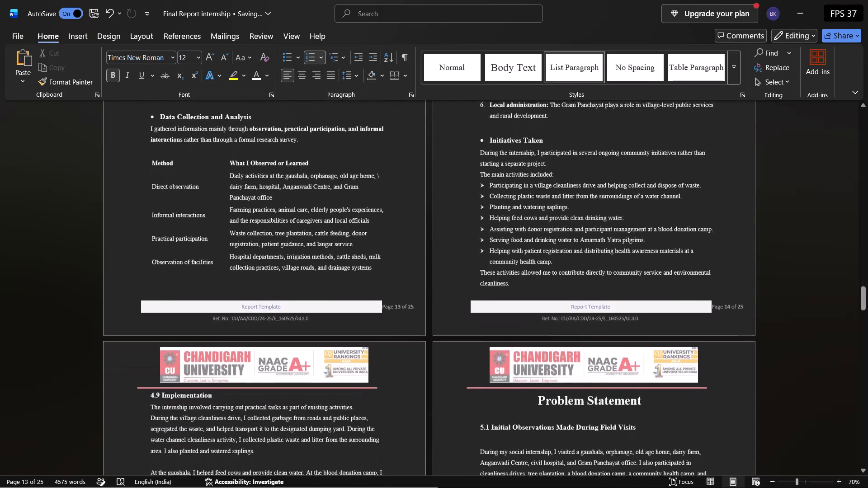
scroll(432, 269, down, 1)
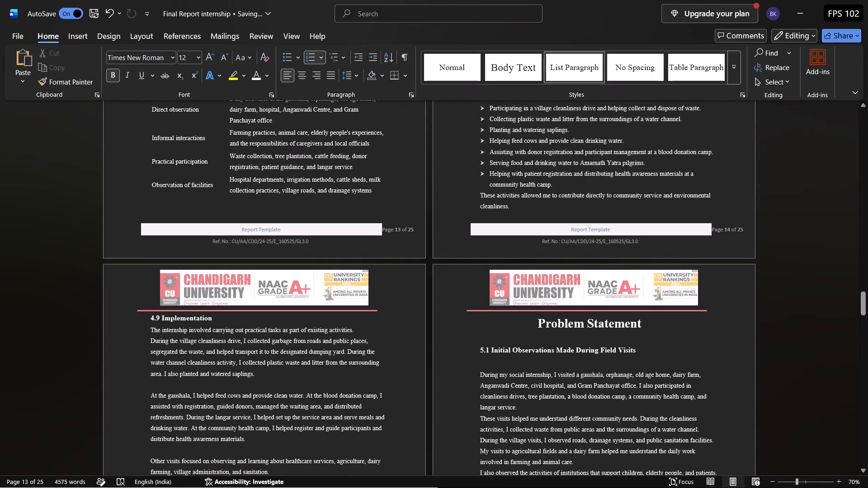
click(158, 316)
key(BackSpace)
key(BackSpace)
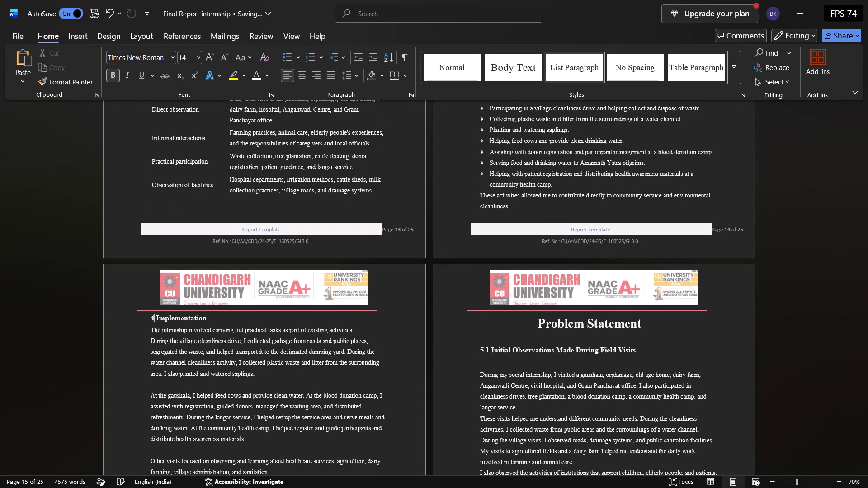
key(BackSpace)
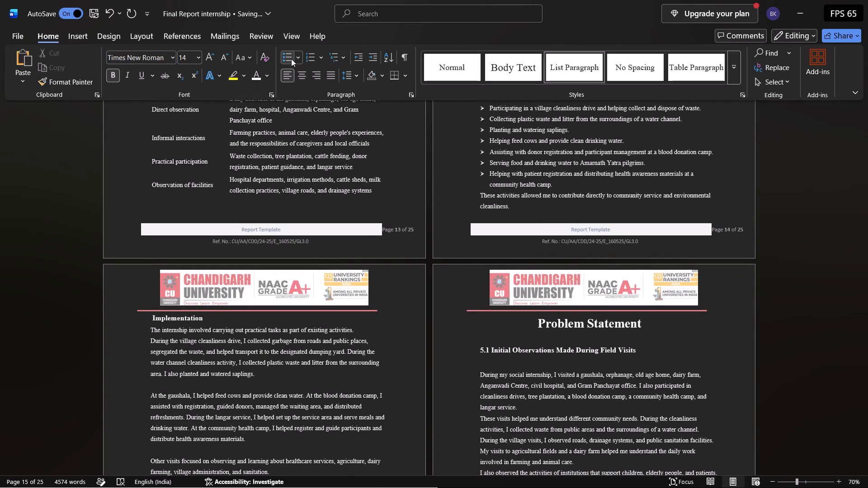
click(291, 59)
click(287, 49)
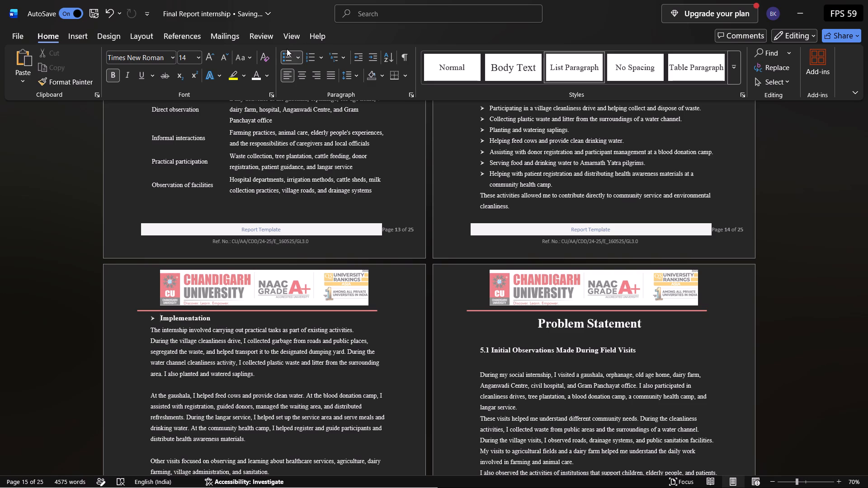
click(286, 50)
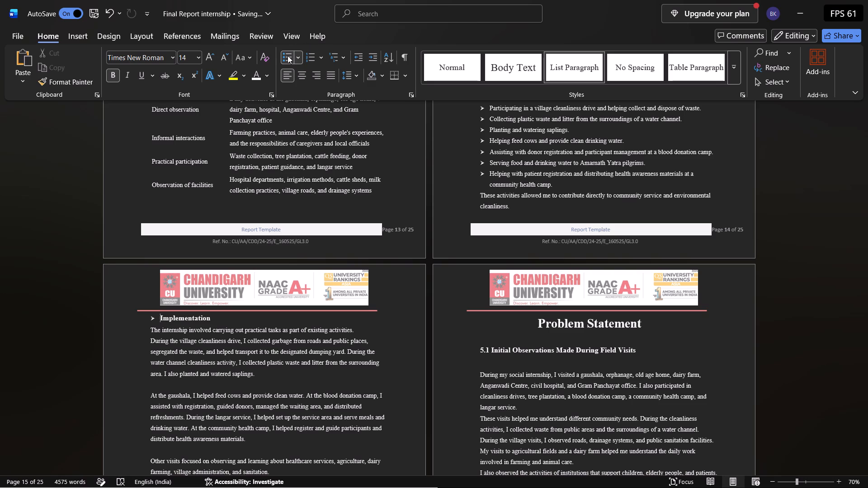
click(288, 56)
click(288, 56)
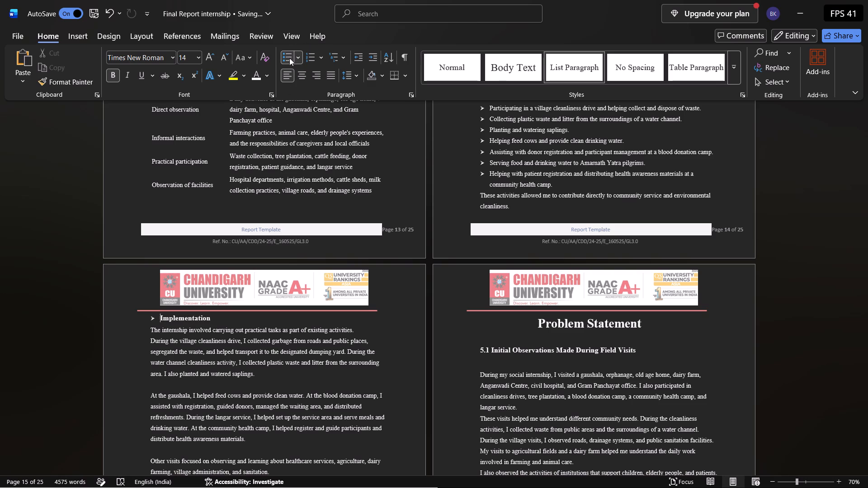
click(298, 59)
click(316, 100)
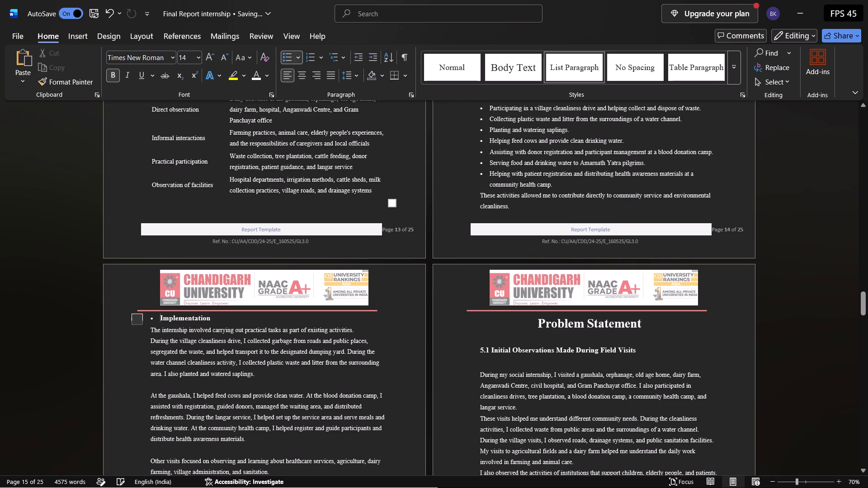
Replace the 5.1 number of the Initial Observations Made During Field Visits heading with a round bullet.
scroll(244, 288, down, 1)
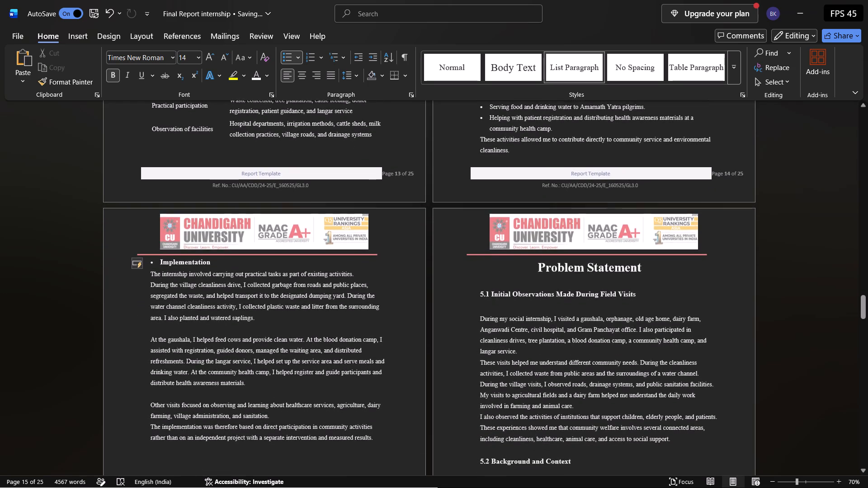
scroll(244, 288, down, 2)
drag(492, 205, 478, 203)
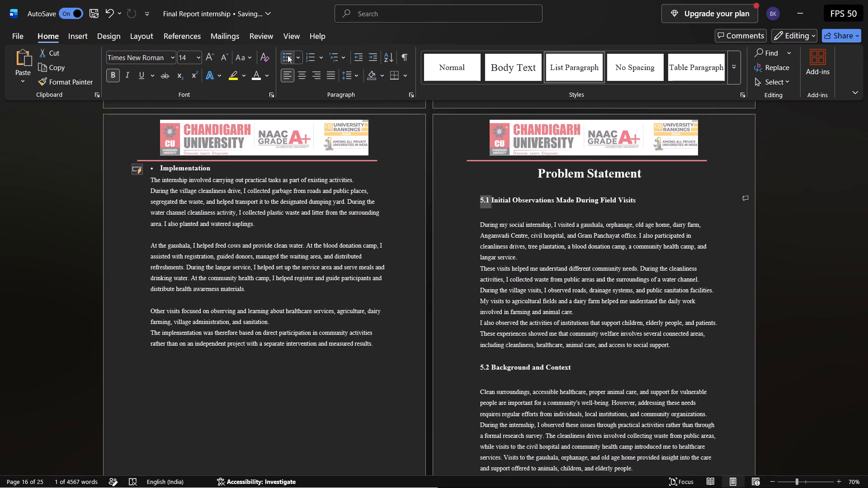
click(288, 55)
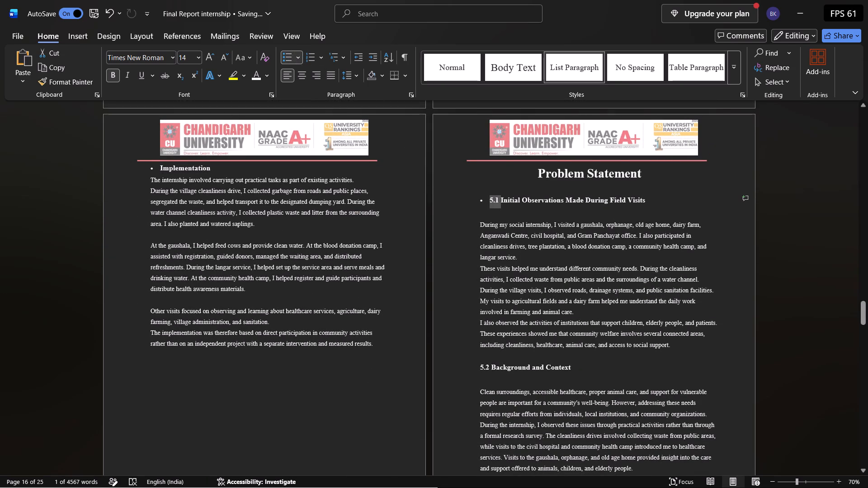
click(503, 202)
key(Left)
key(BackSpace)
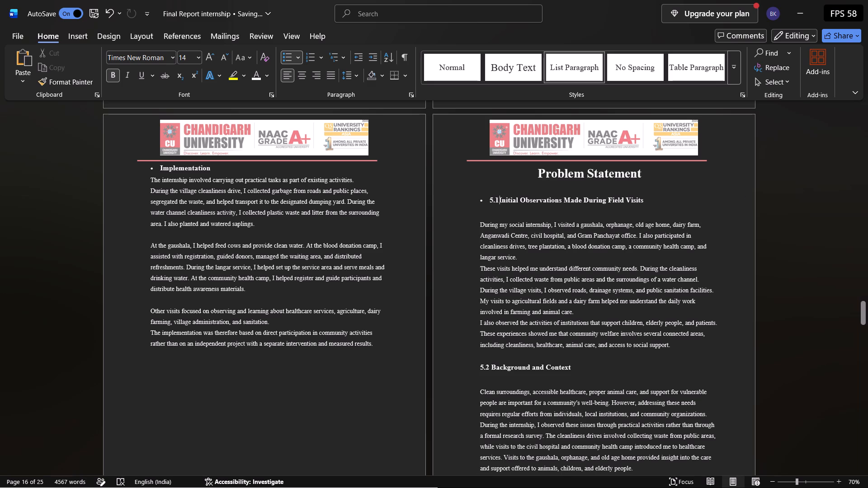
key(BackSpace)
key(BackSpace)
key(BackSpace)
key(BackSpace)
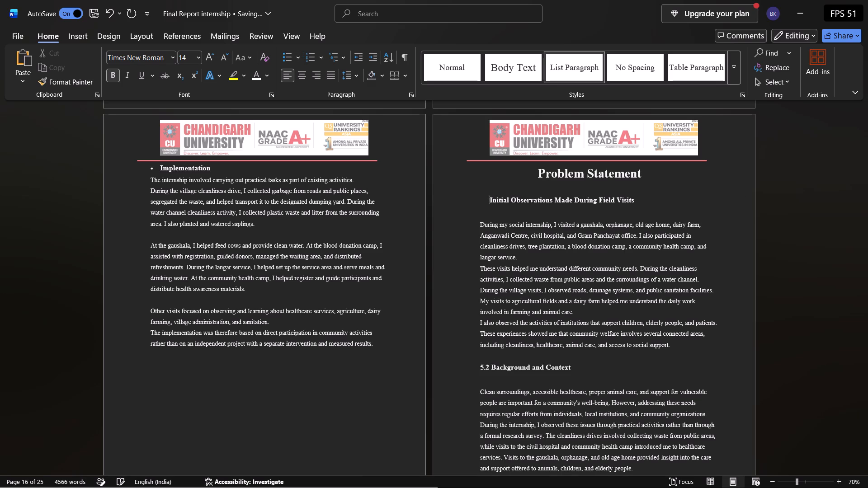
key(BackSpace)
click(288, 60)
click(301, 57)
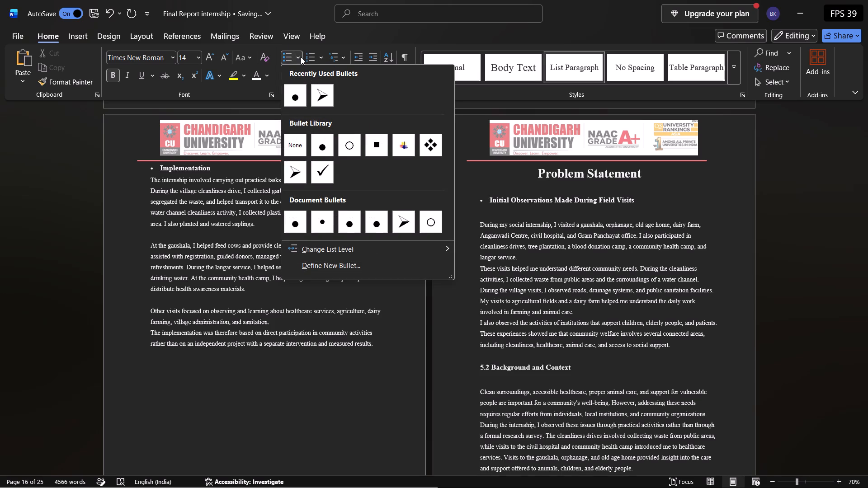
click(295, 96)
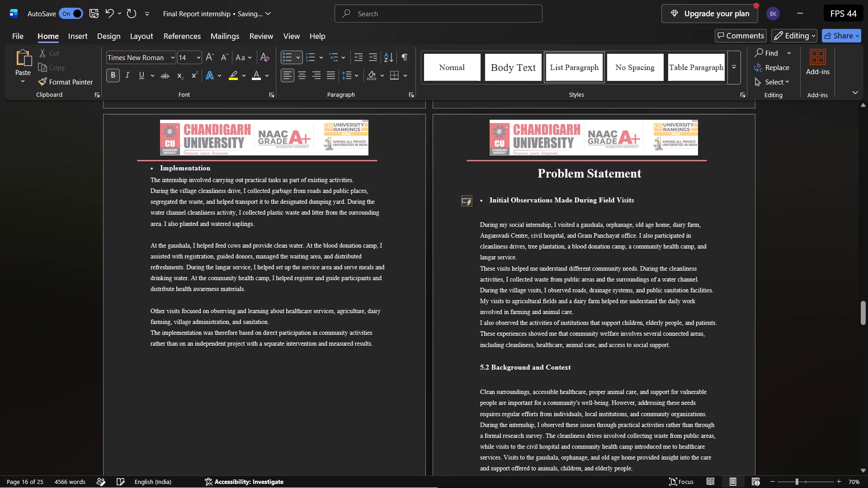
Replace the 5.2 number of the Background and Context heading with a round bullet.
click(491, 368)
key(BackSpace)
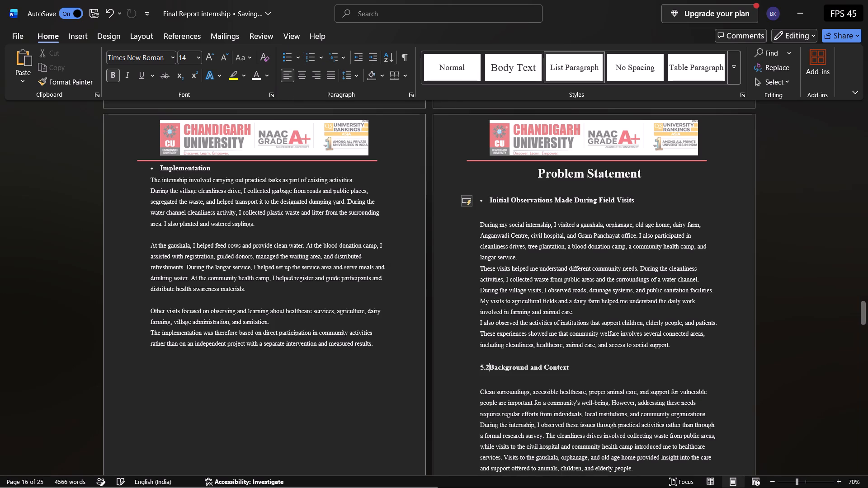
key(BackSpace)
key(BackSpace)
key(BackSpace)
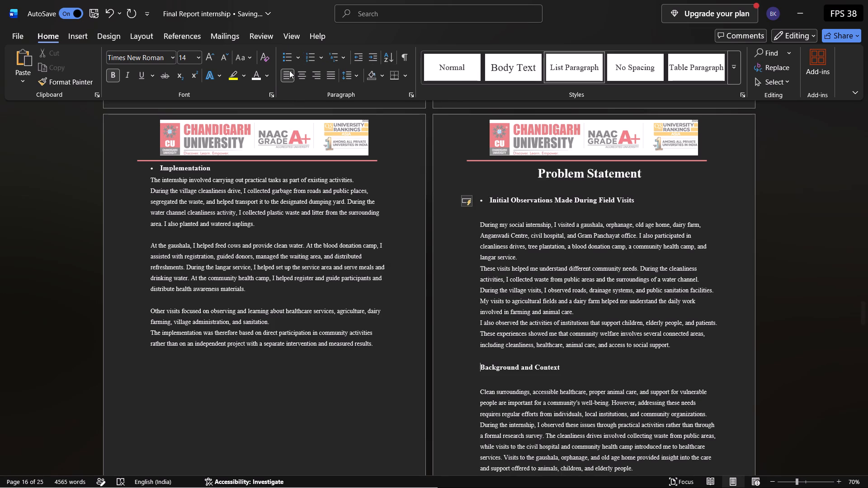
click(283, 58)
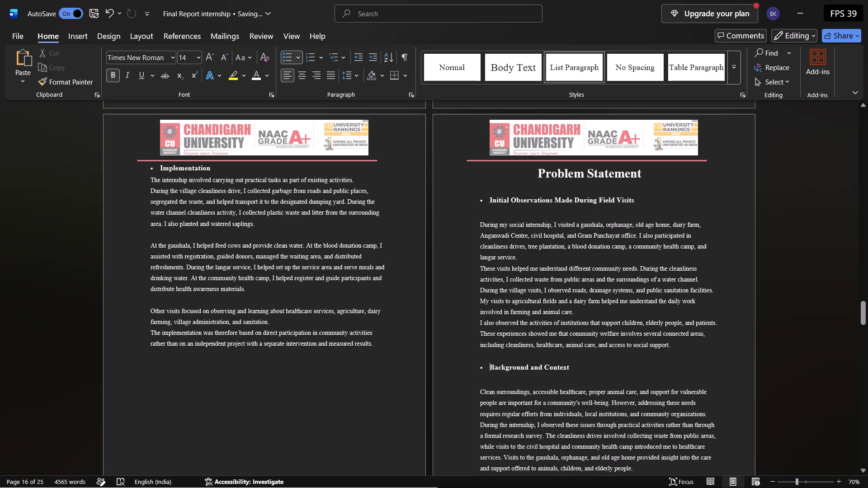
Replace the 5.3 number of the Relevance to the Selected Social Theme and SDGs heading with a round bullet.
scroll(621, 378, down, 1)
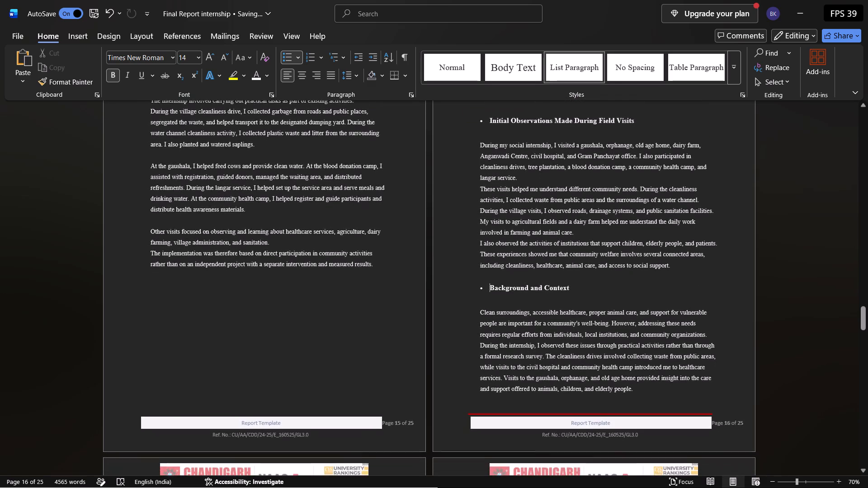
scroll(621, 378, down, 2)
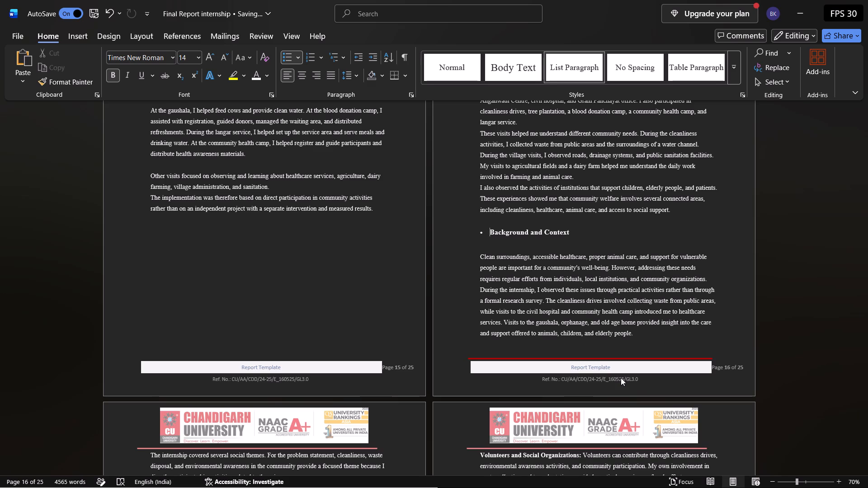
scroll(621, 378, down, 1)
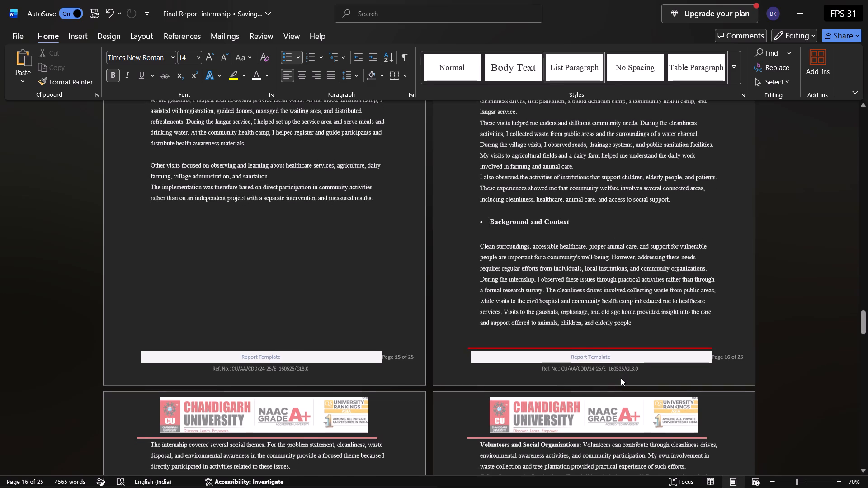
scroll(621, 378, down, 3)
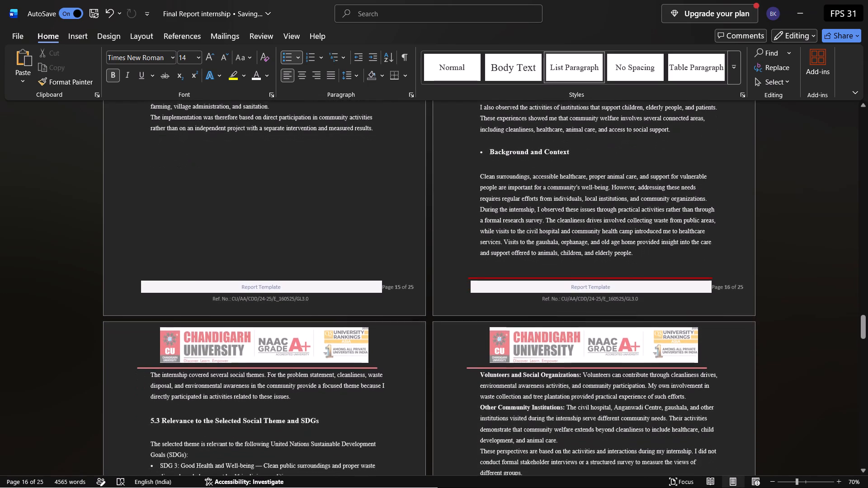
scroll(621, 378, down, 1)
scroll(254, 329, down, 1)
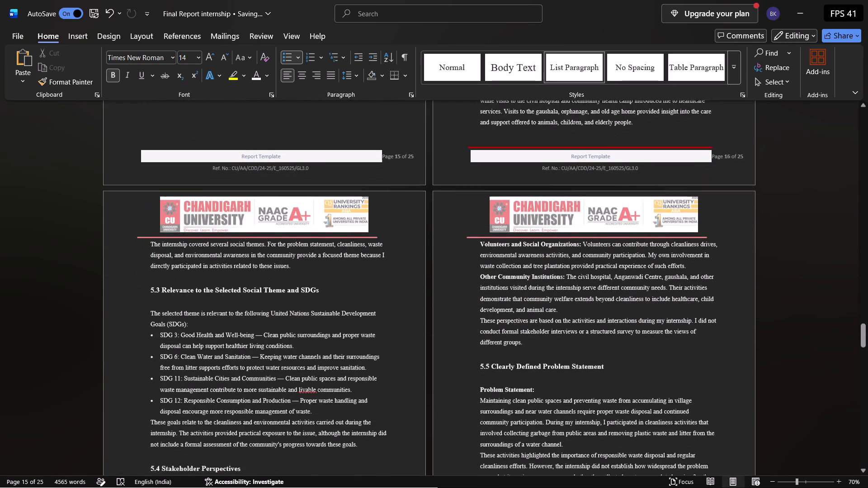
click(160, 289)
key(BackSpace)
key(BackSpace)
key(BackSpace)
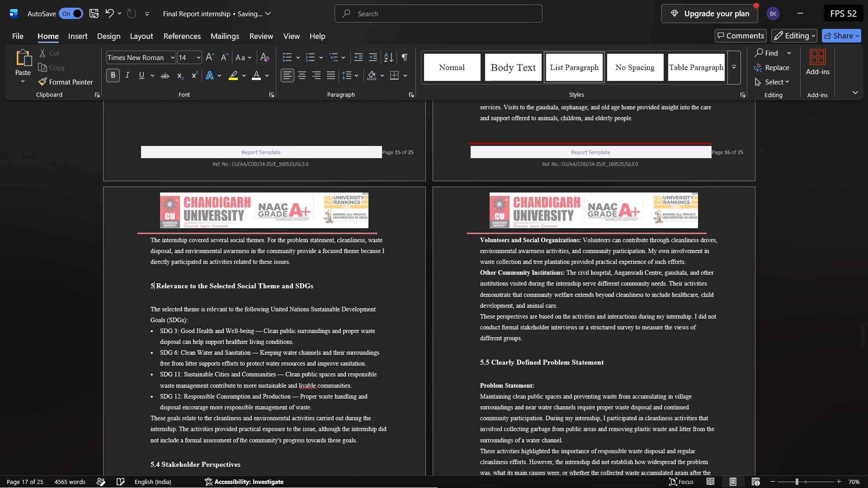
click(285, 56)
Change the bullets of the four SDG list items, SDG 3 to SDG 12, to the arrowhead style.
scroll(255, 346, down, 1)
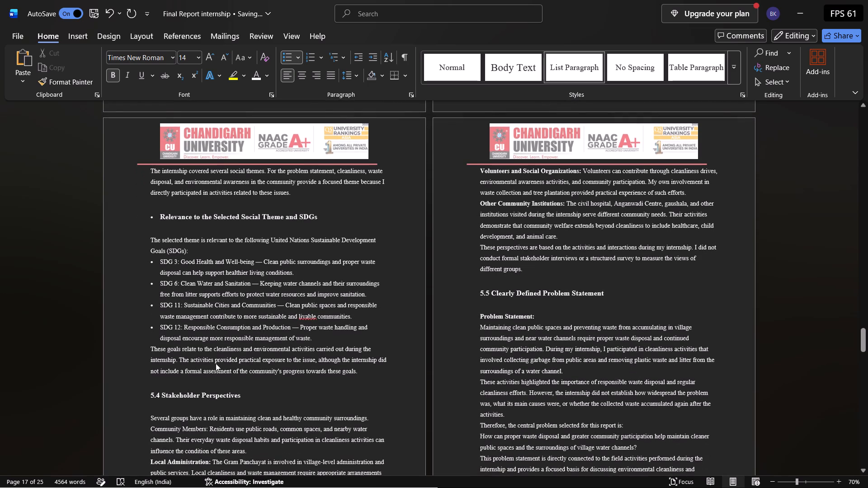
drag(157, 259, 196, 363)
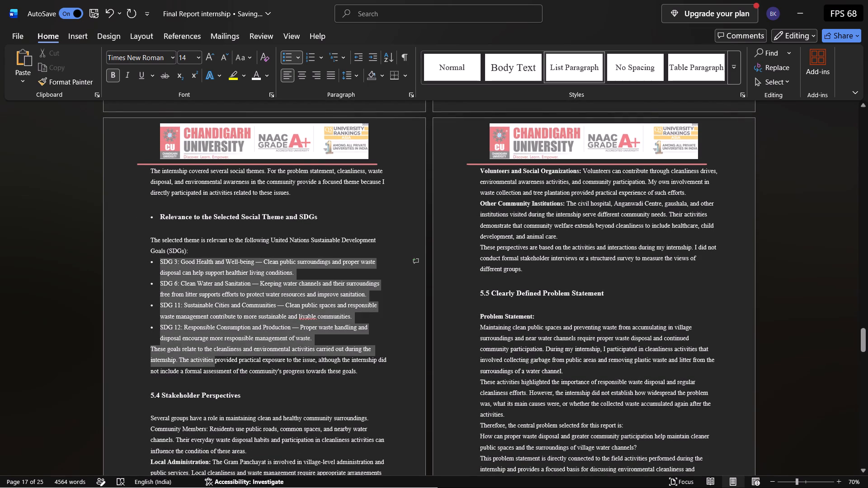
drag(196, 363, 279, 335)
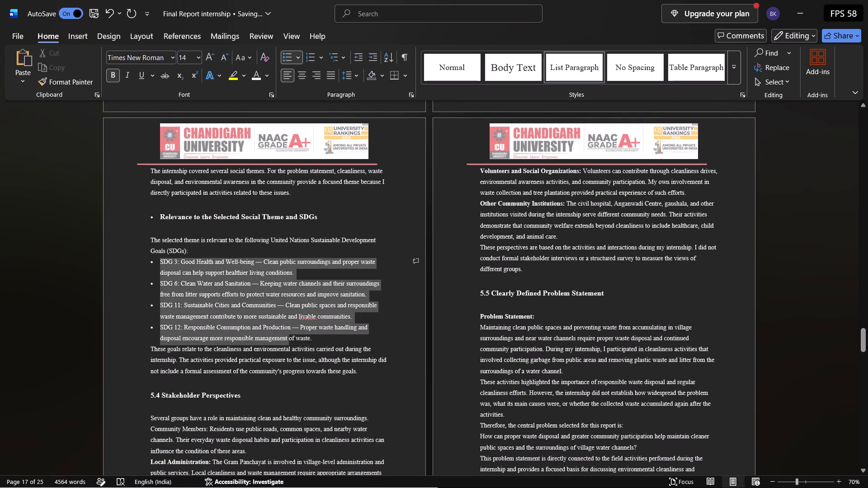
drag(279, 335, 316, 335)
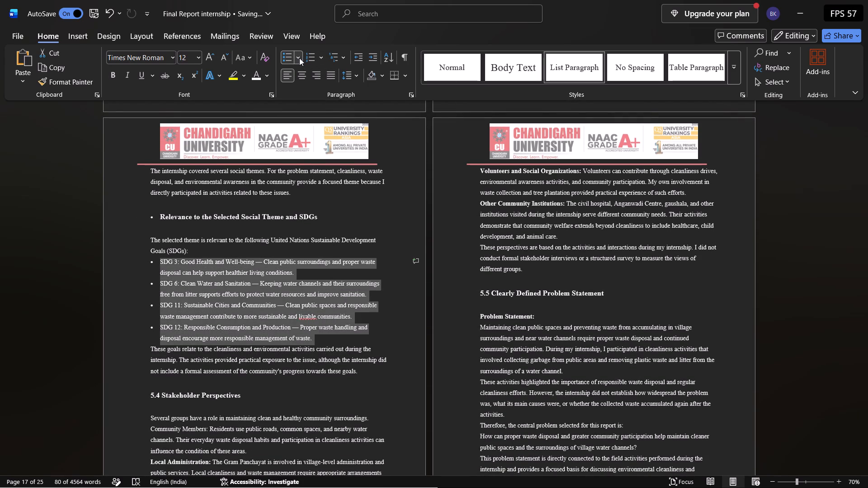
click(299, 58)
click(319, 100)
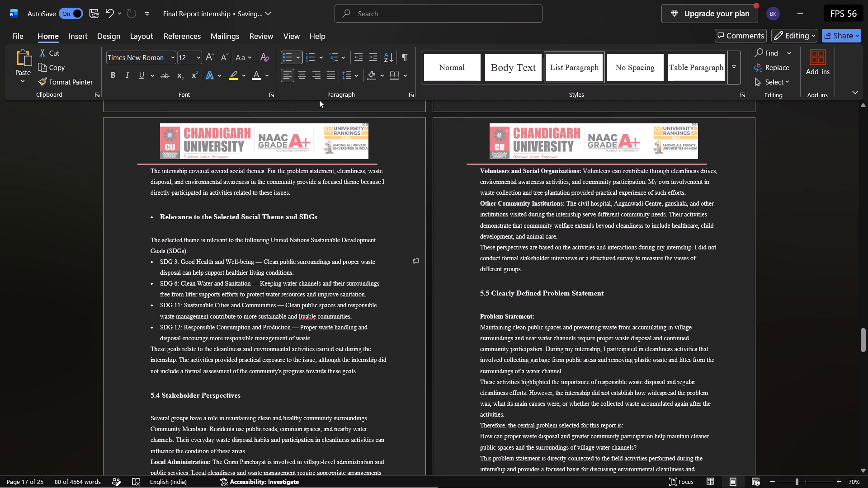
click(117, 305)
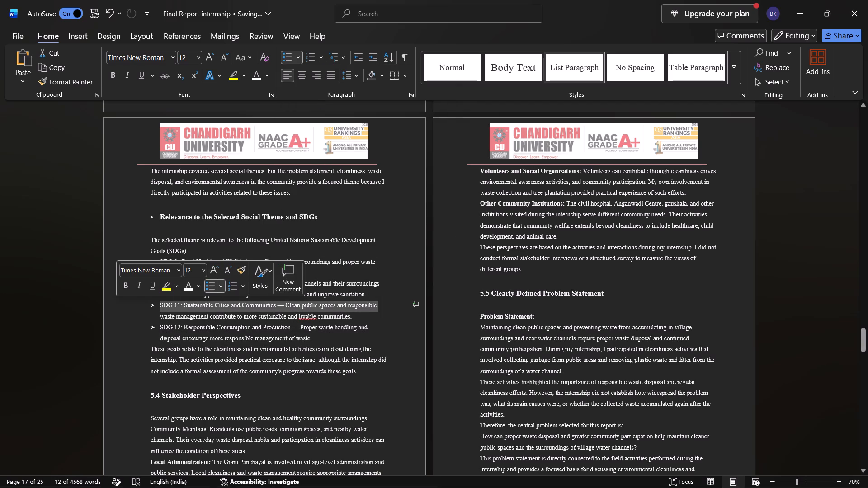
click(57, 300)
Replace the 5.4 number of the Stakeholder Perspectives heading with a round bullet.
scroll(267, 341, down, 1)
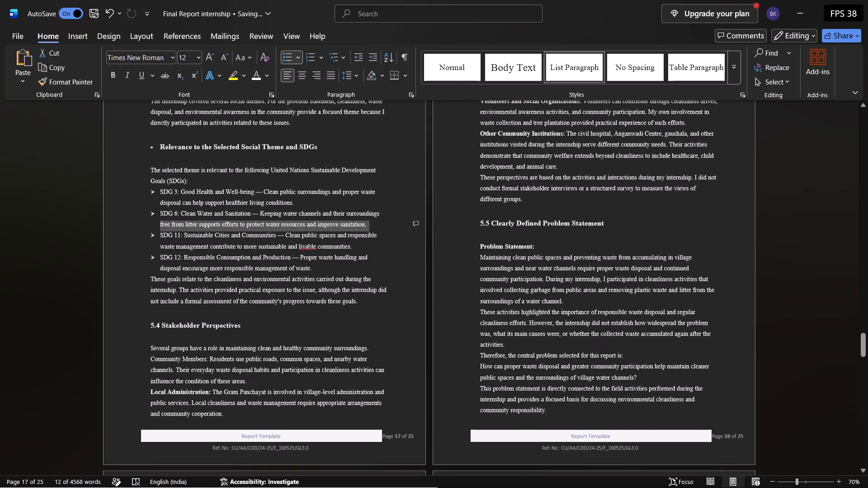
click(162, 319)
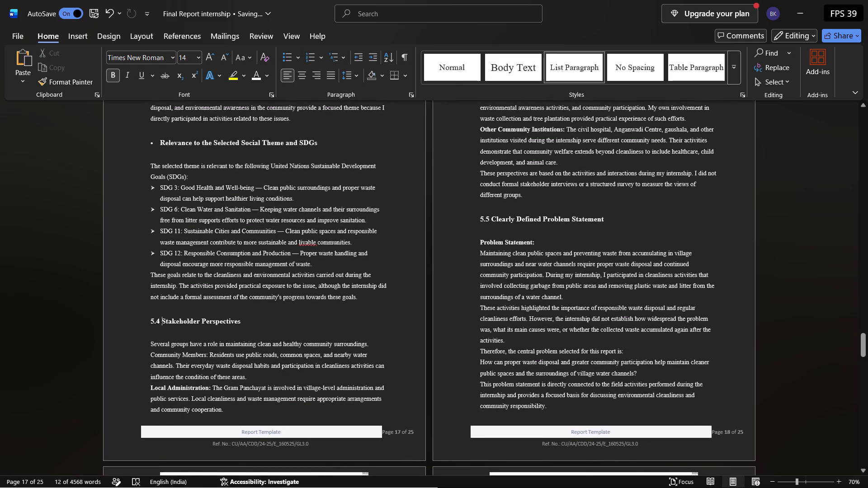
key(BackSpace)
key(BackSpace)
key(BackSpace)
key(BackSpace)
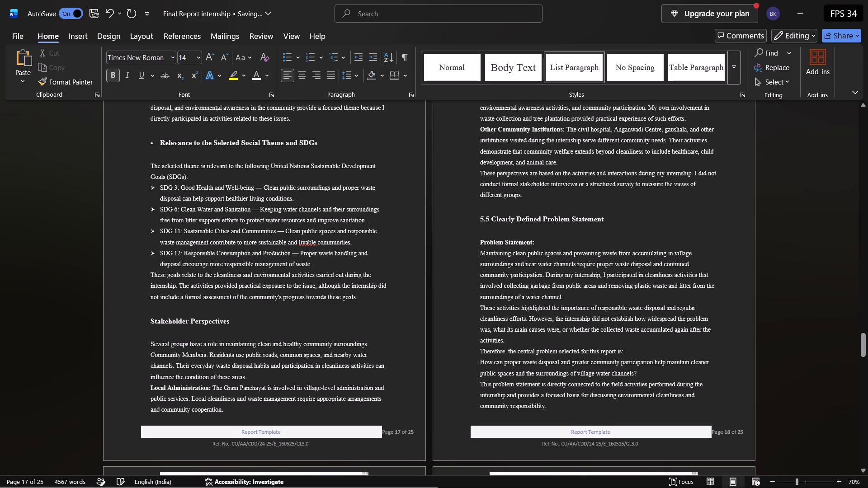
click(283, 54)
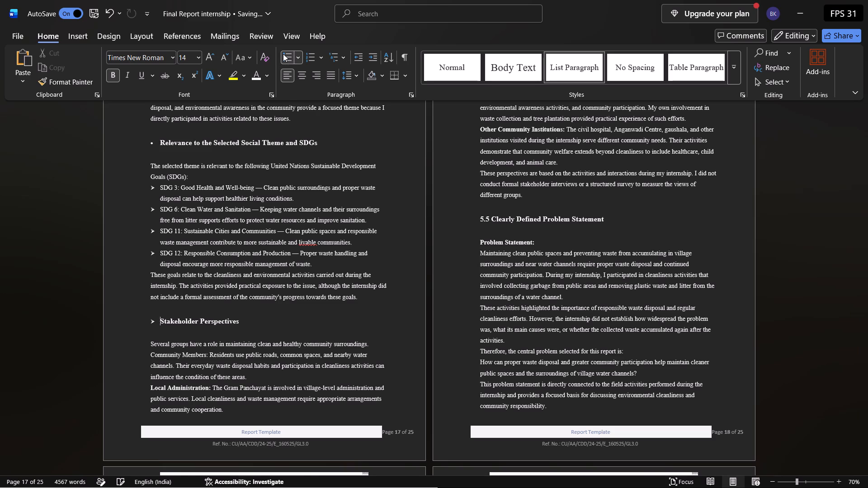
click(283, 54)
click(283, 54)
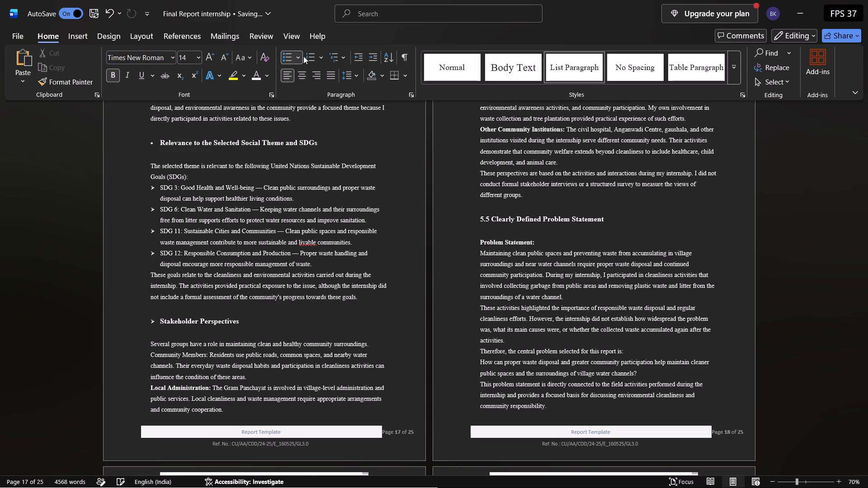
click(297, 56)
click(320, 101)
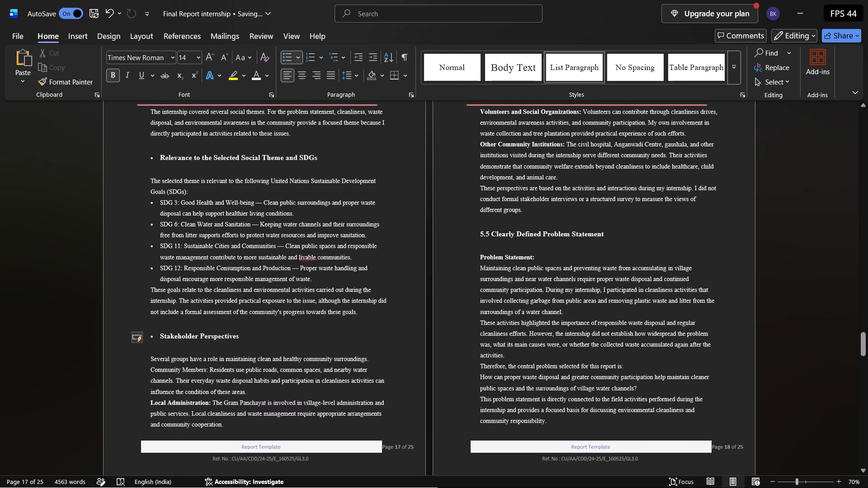
Give the Local Administration line under Stakeholder Perspectives an arrowhead bullet.
drag(149, 400, 205, 404)
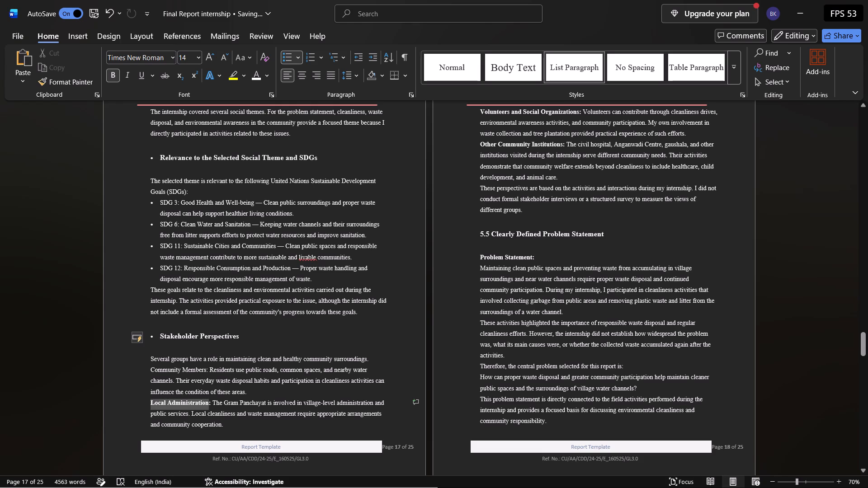
drag(205, 404, 211, 403)
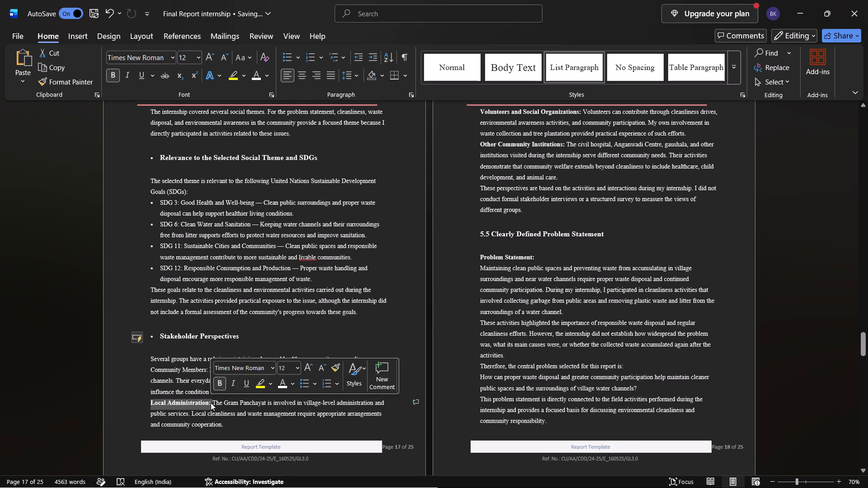
click(321, 58)
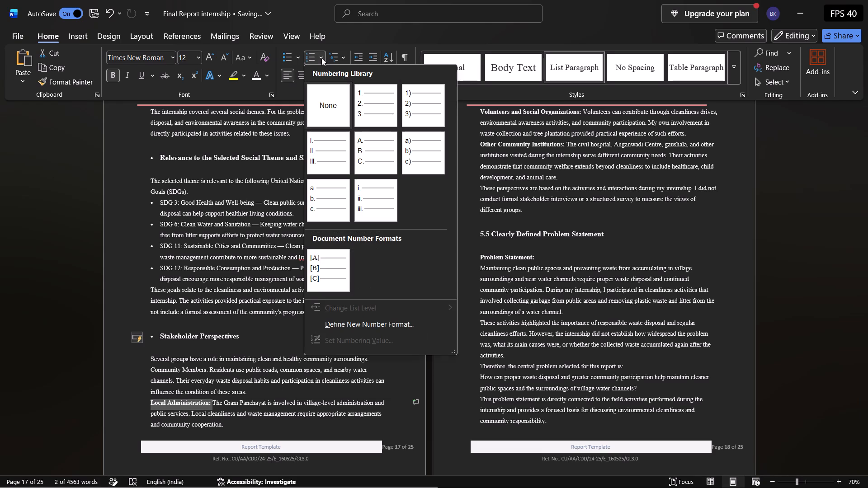
click(294, 56)
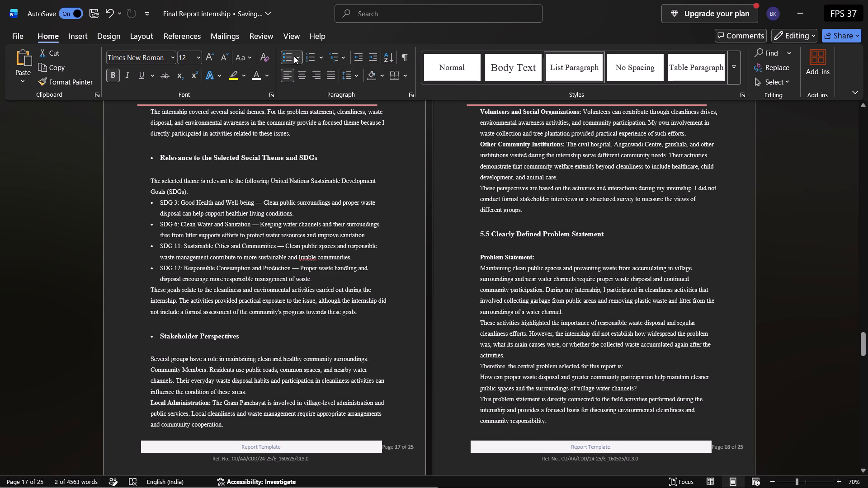
click(293, 56)
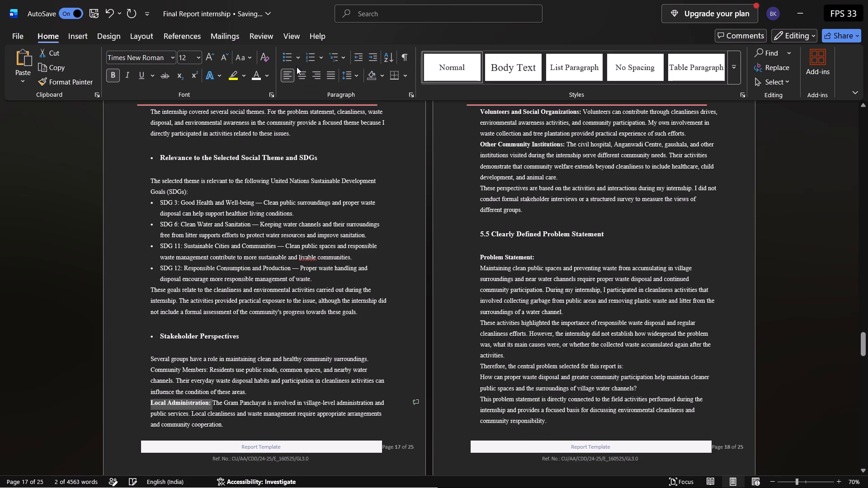
click(299, 56)
click(321, 95)
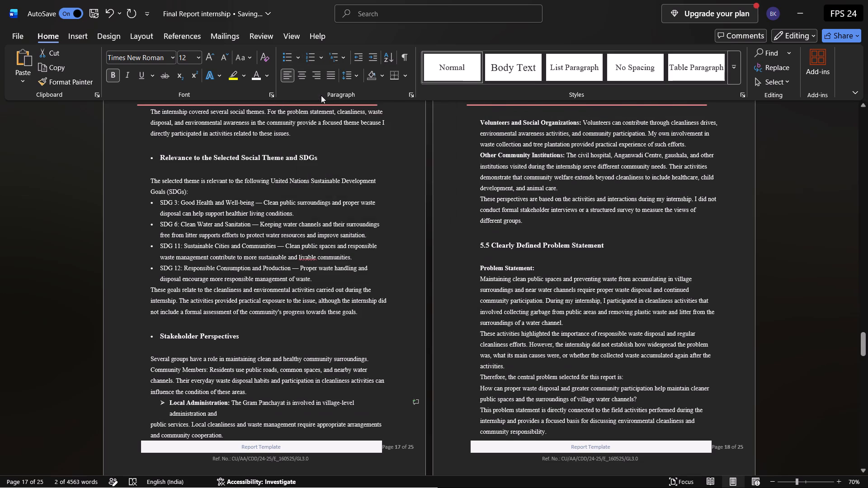
Join the detached lines starting "public services" and "and community cooperation" to the Local Administration bullet item.
click(151, 421)
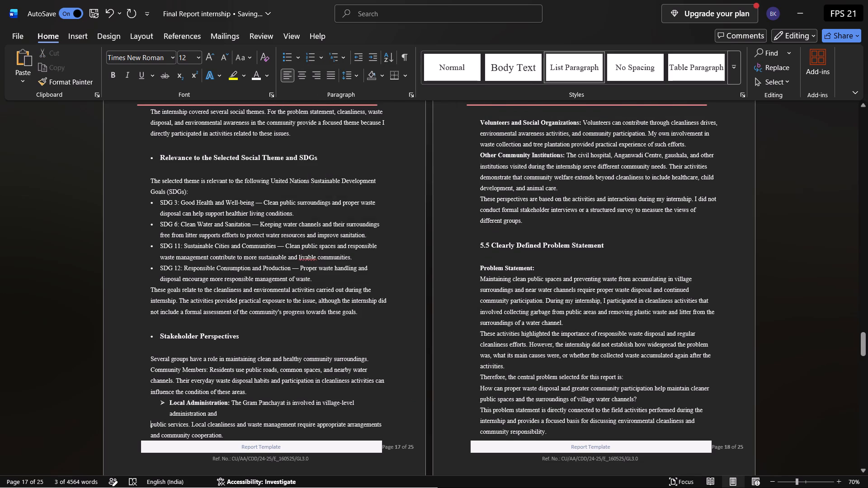
key(BackSpace)
key(BackSpace)
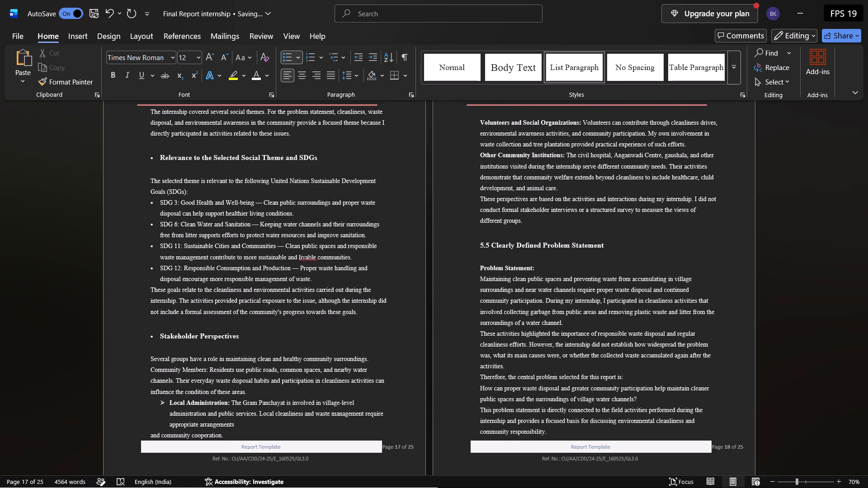
key(Down)
key(Down)
key(Down)
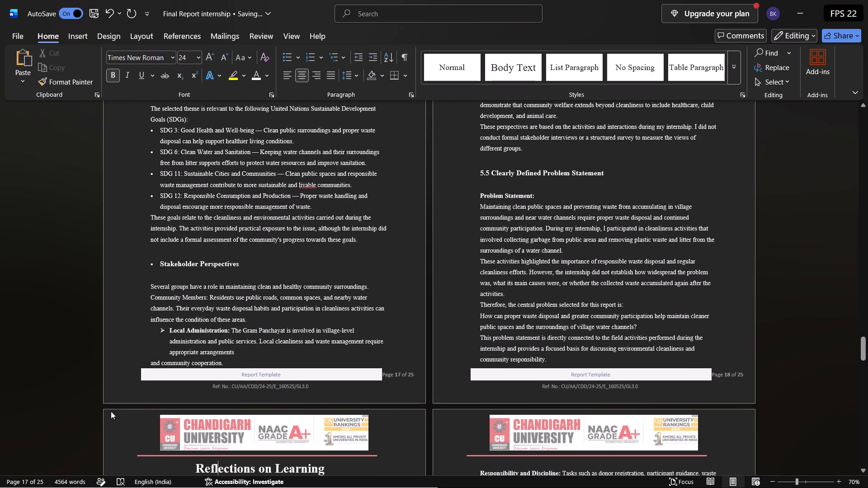
click(145, 363)
key(BackSpace)
key(BackSpace)
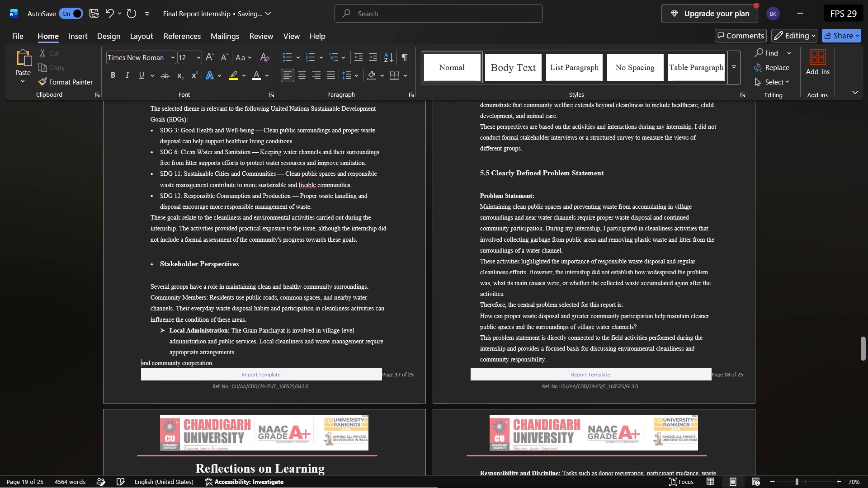
Give the Volunteers and Social Organizations and Other Community Institutions lines arrowhead bullets.
scroll(362, 317, up, 1)
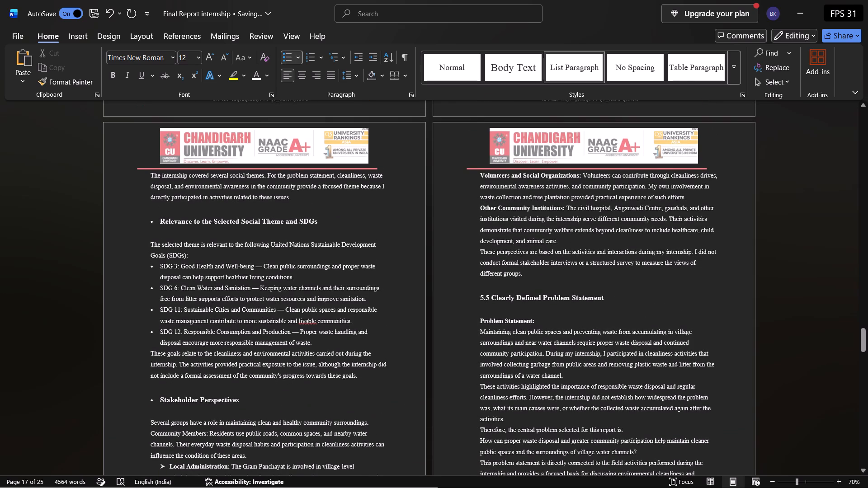
drag(479, 178, 575, 178)
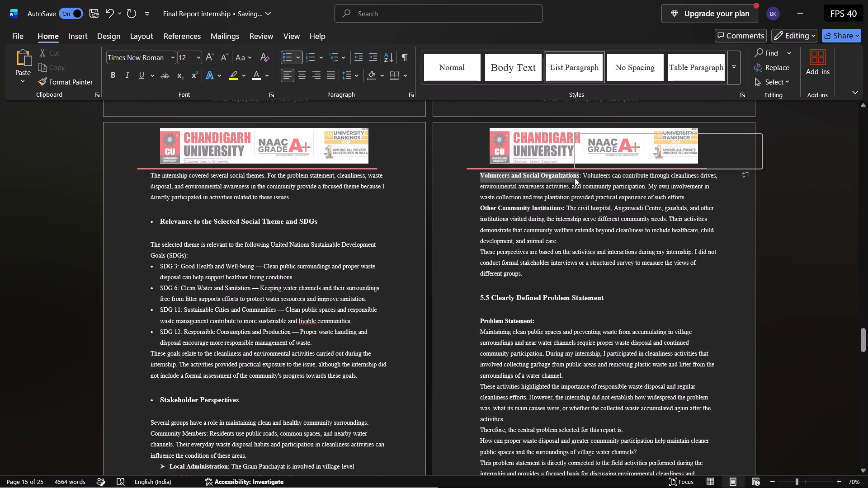
click(292, 55)
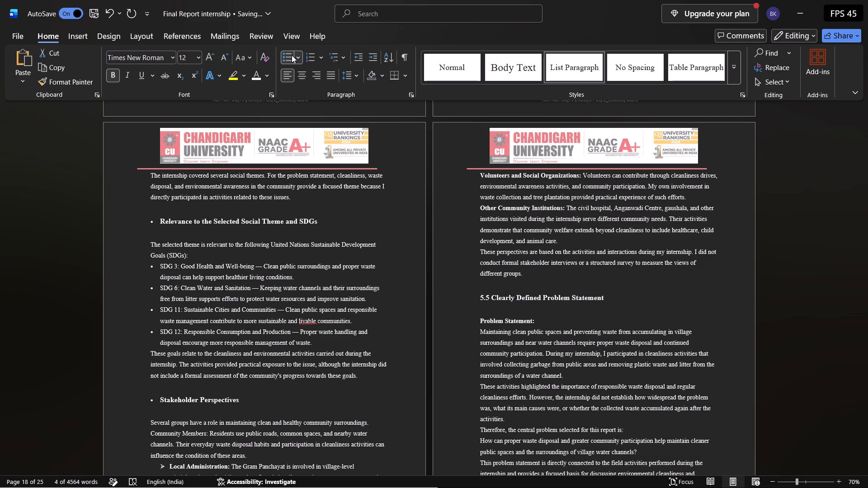
drag(476, 219, 547, 221)
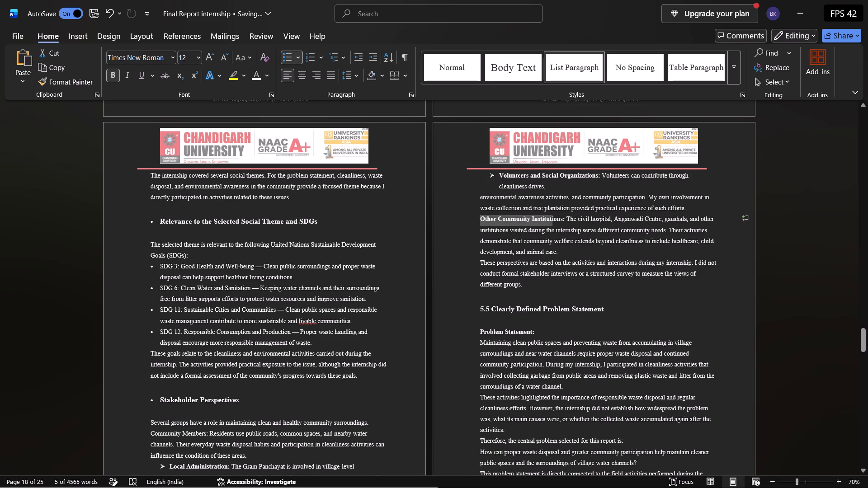
drag(547, 221, 563, 221)
click(283, 52)
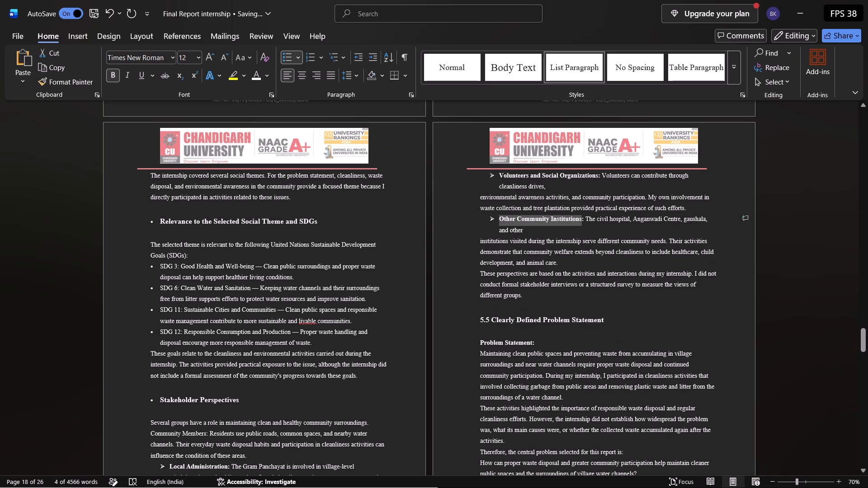
Join the detached line starting "institutions visited" to the Other Community Institutions bullet item.
click(481, 239)
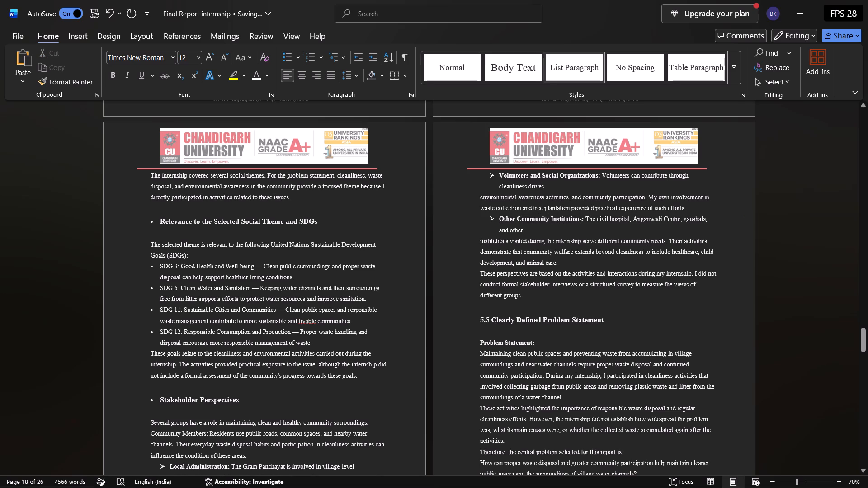
key(Left)
key(BackSpace)
key(BackSpace)
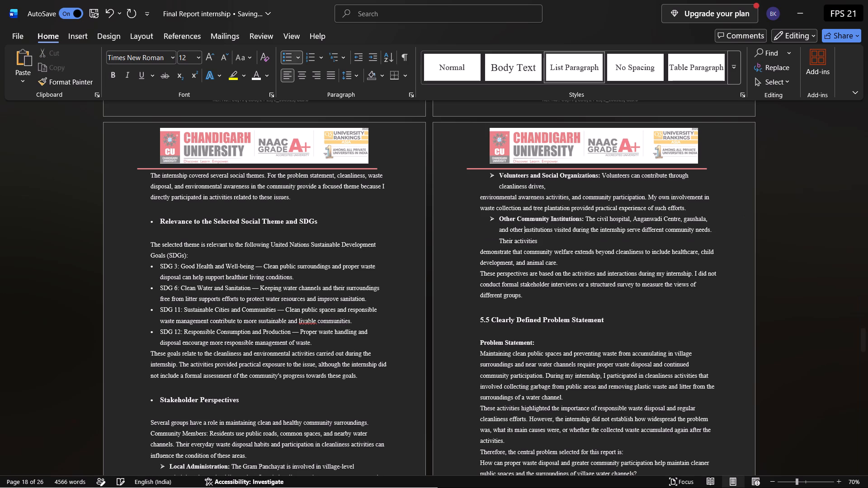
Join the detached lines from "environmental awareness activities" through "such efforts" to the Volunteers and Social Organizations bullet item.
click(474, 214)
key(BackSpace)
key(BackSpace)
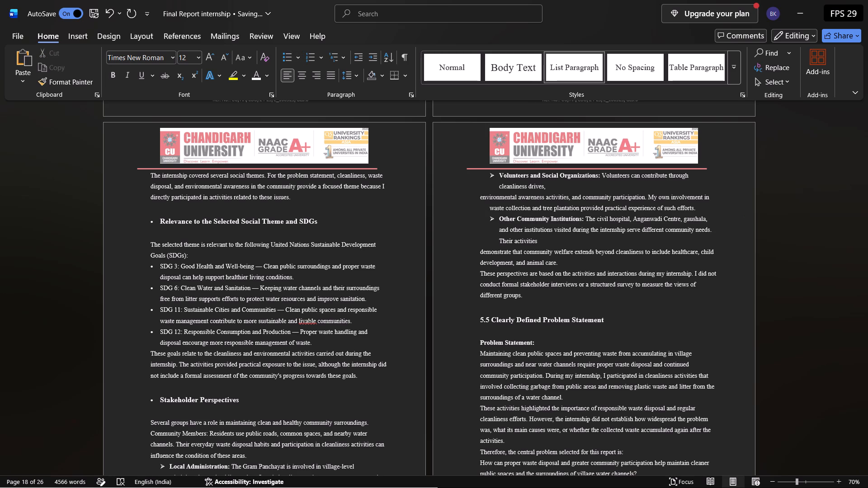
click(474, 202)
key(BackSpace)
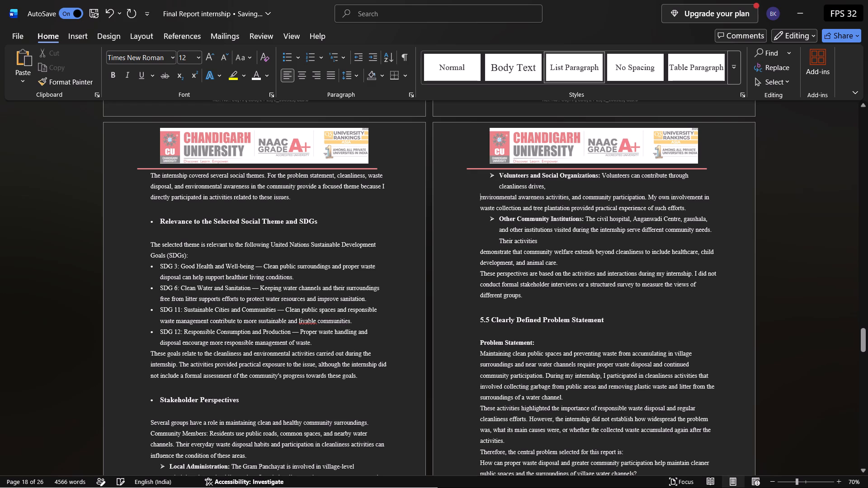
key(BackSpace)
key(BackSpace)
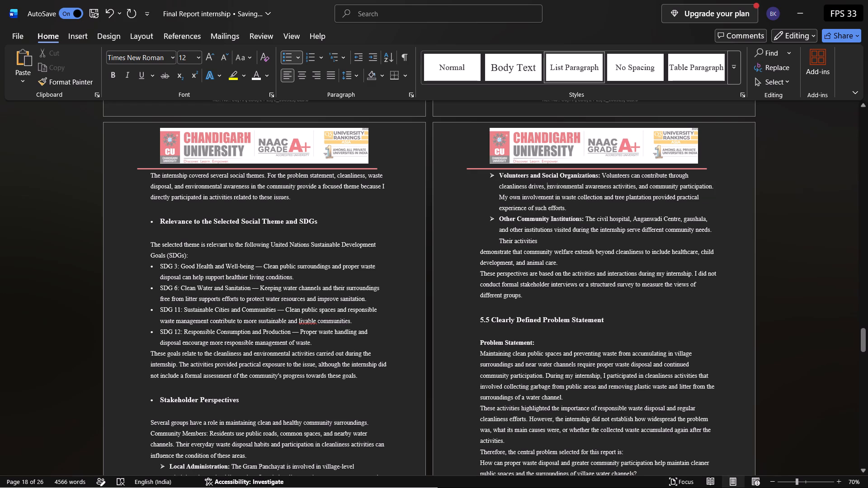
Join the detached lines from "demonstrate that community welfare" through "animal care" to the Other Community Institutions bullet item.
click(475, 265)
key(BackSpace)
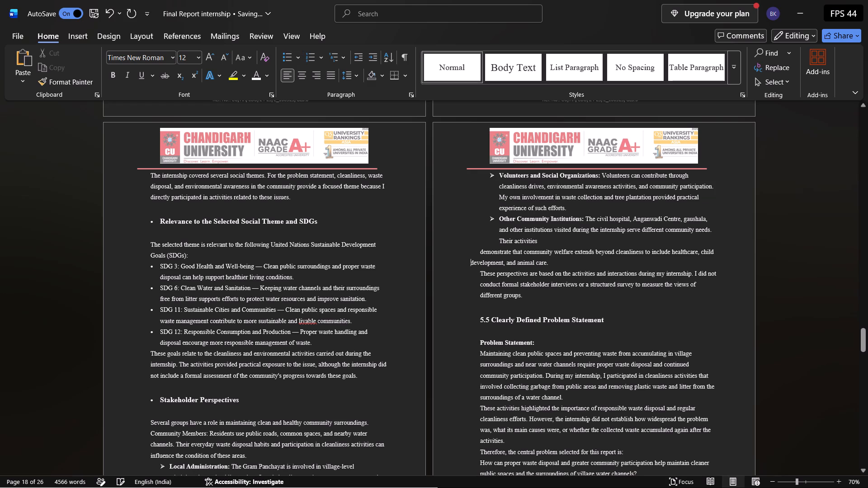
key(BackSpace)
key(Up)
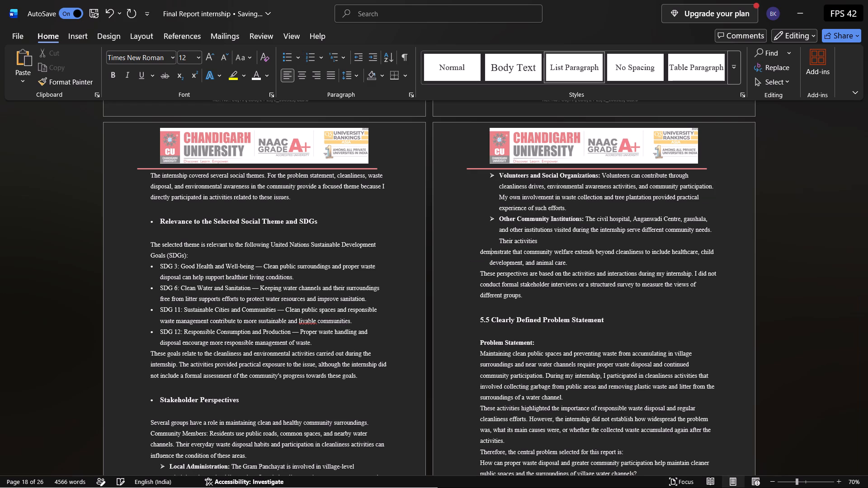
key(Left)
key(Left)
key(Left)
key(BackSpace)
key(BackSpace)
key(BackSpace)
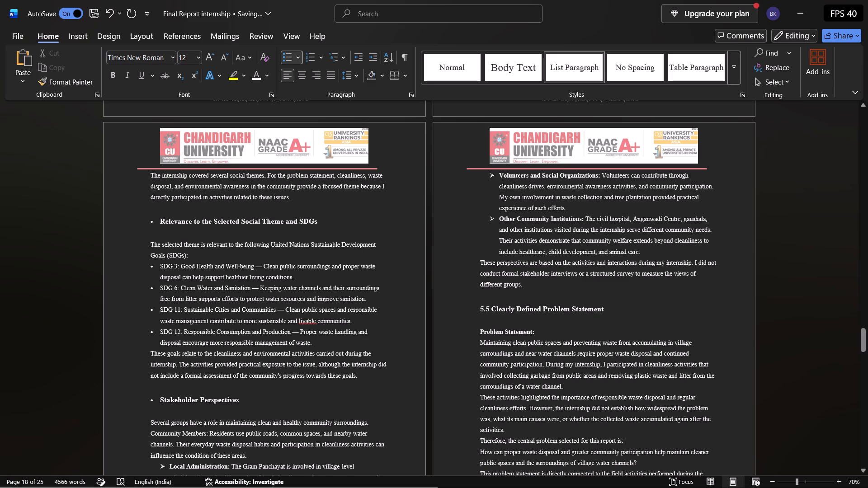
Merge the closing paragraph, from "These perspectives are based" through "different groups", into the Other Community Institutions bullet item.
click(476, 259)
key(BackSpace)
key(BackSpace)
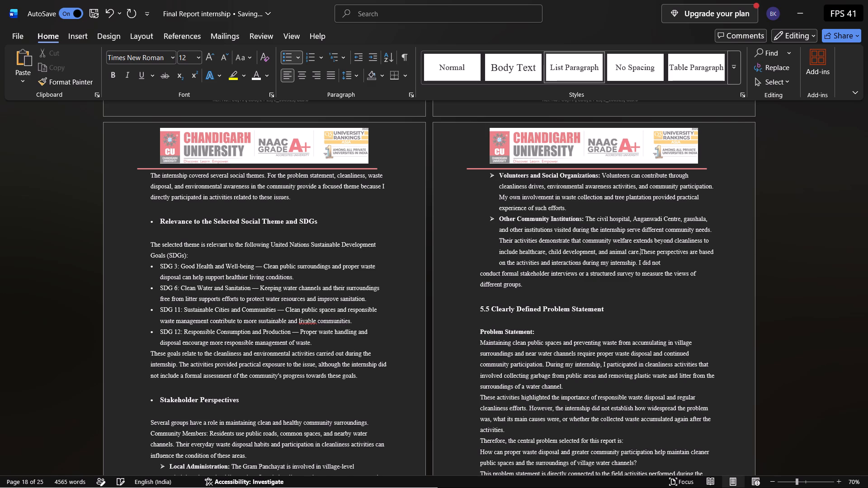
click(477, 276)
key(BackSpace)
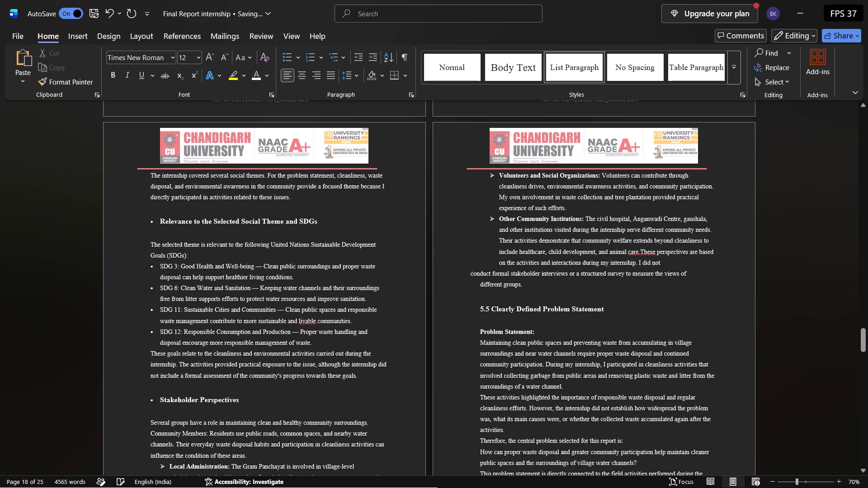
key(BackSpace)
key(Down)
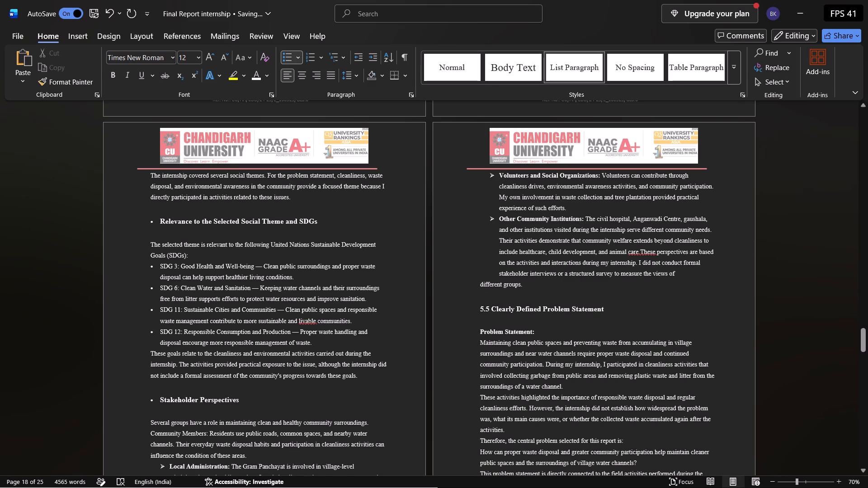
click(474, 285)
key(BackSpace)
key(BackSpace)
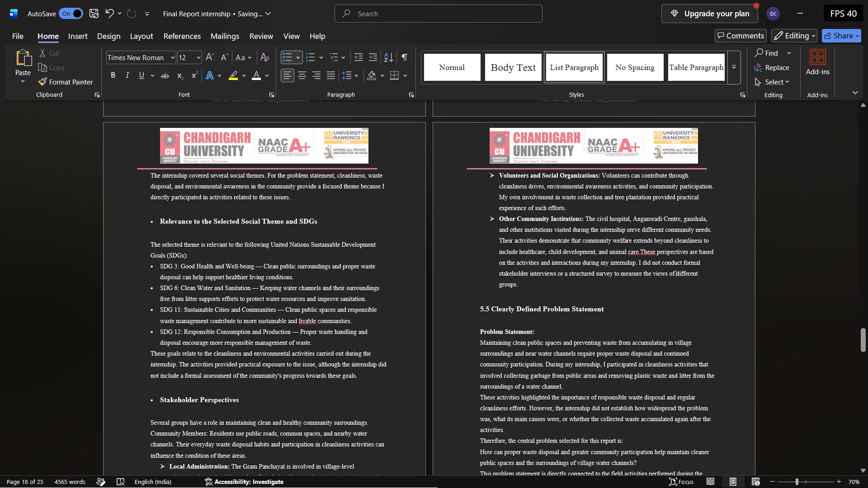
Apply a round bullet to the "5.5 Clearly Defined Problem Statement" heading.
drag(492, 308, 470, 307)
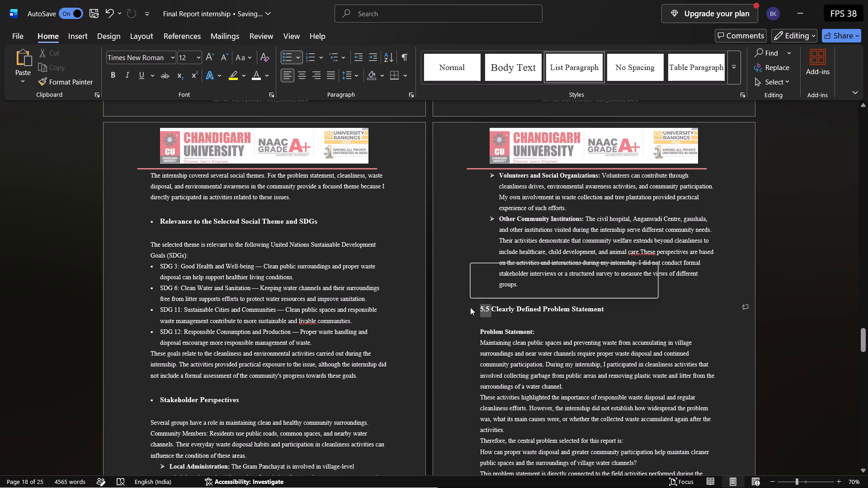
click(281, 59)
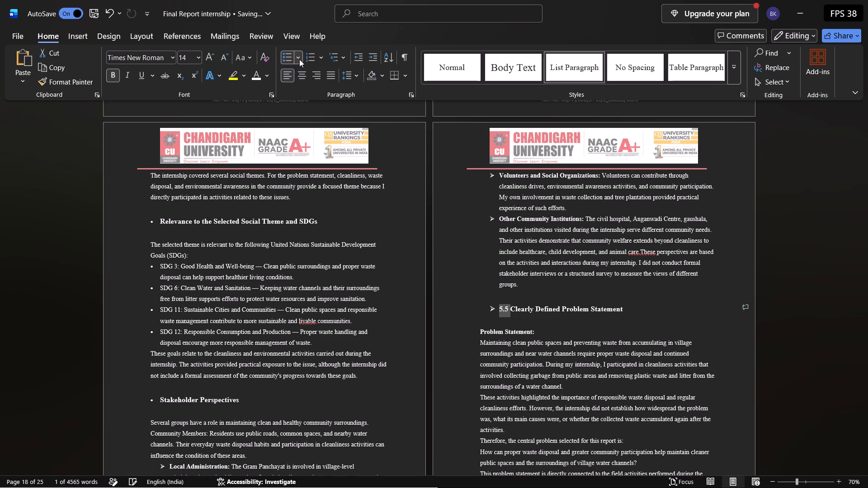
click(300, 57)
click(318, 89)
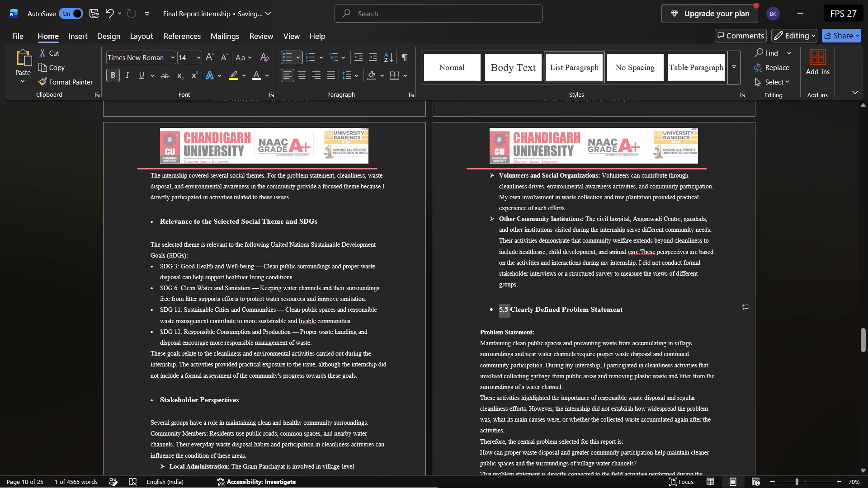
Delete the bold "Problem Statement:" line below the Clearly Defined Problem Statement heading.
scroll(481, 334, down, 1)
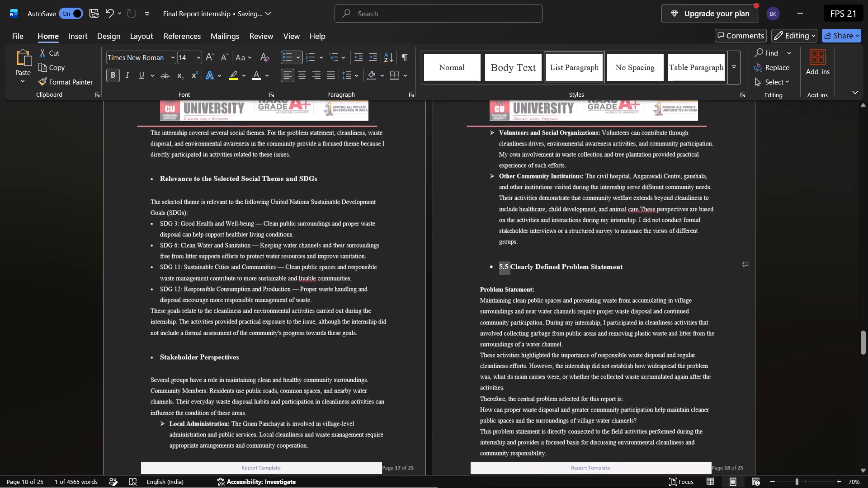
scroll(481, 334, down, 1)
drag(539, 284, 482, 284)
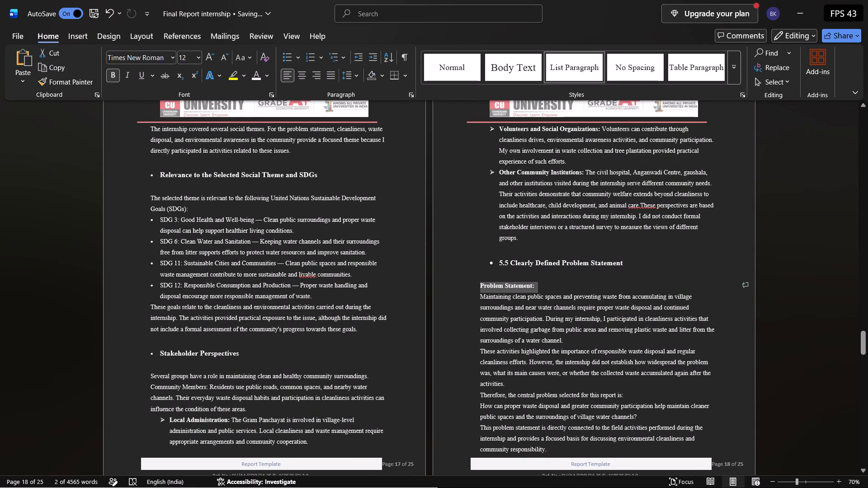
scroll(504, 318, down, 2)
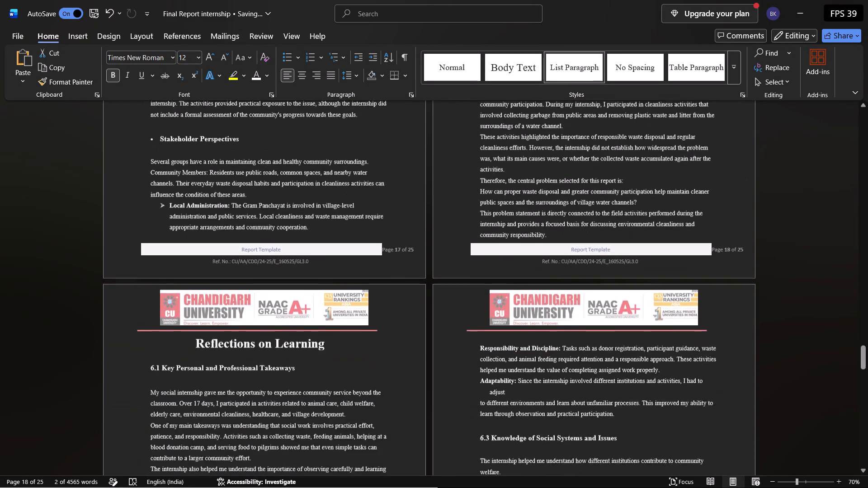
scroll(504, 318, down, 2)
scroll(516, 257, up, 2)
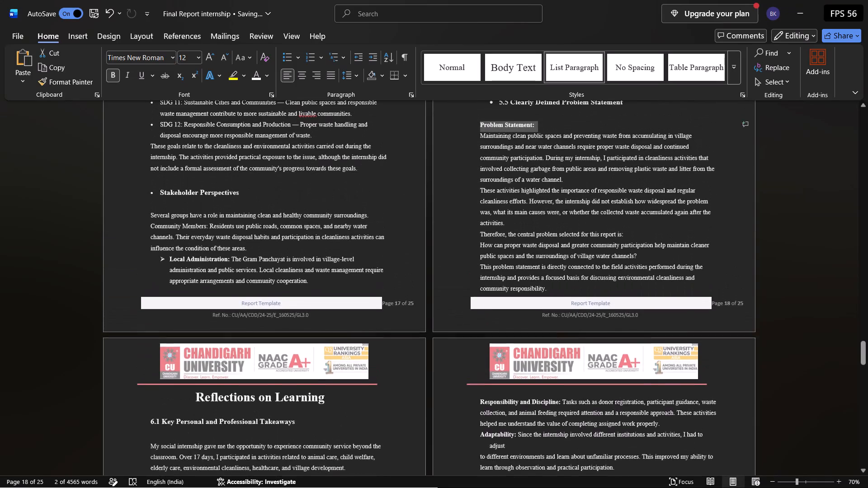
scroll(516, 257, up, 1)
key(BackSpace)
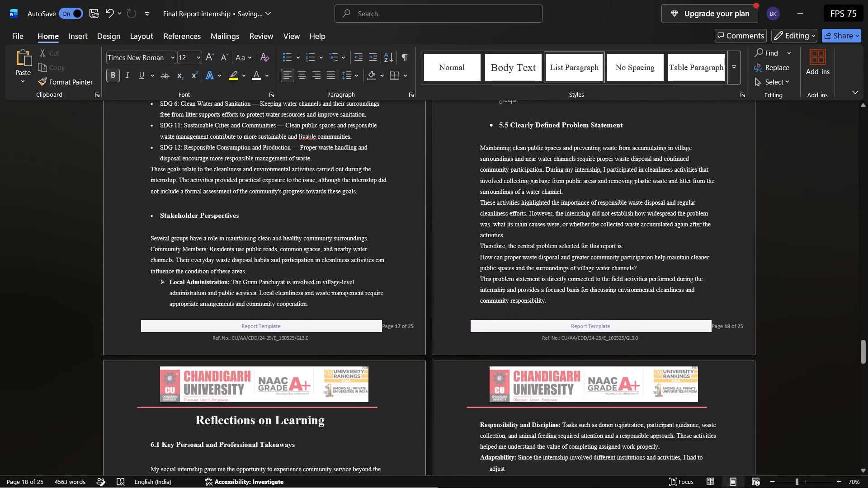
Replace the number 6.1 before "Key Personal and Professional Takeaways" with a round bullet.
scroll(516, 257, down, 1)
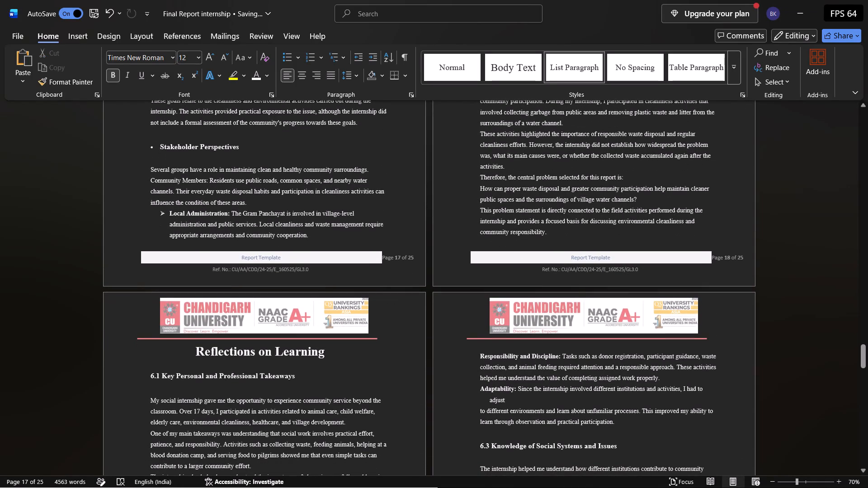
click(161, 373)
key(BackSpace)
key(BackSpace)
key(BackSpace)
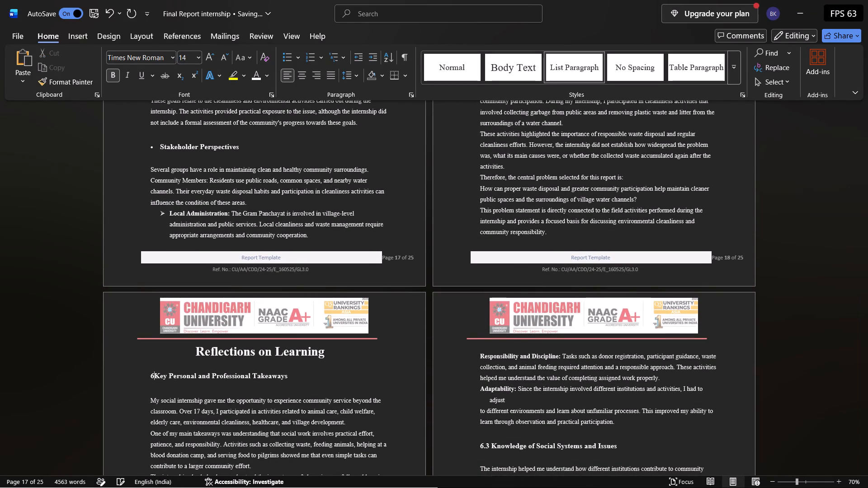
key(BackSpace)
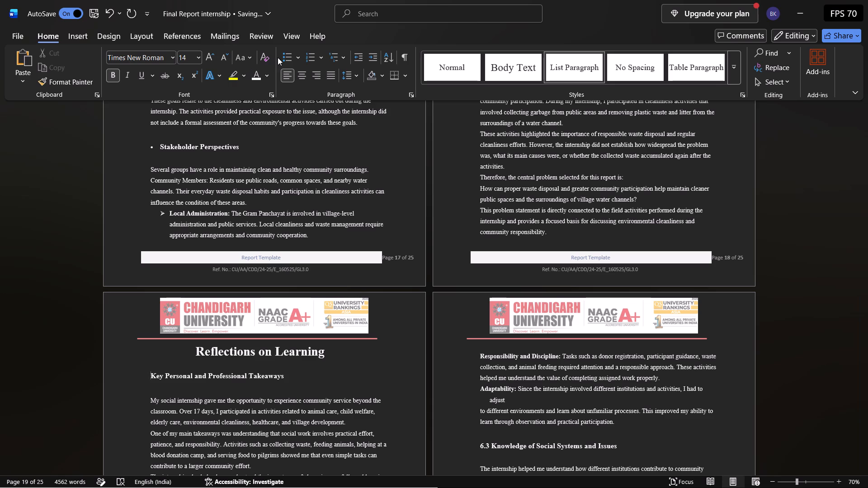
click(283, 57)
Replace the number 6.2 before the "Skills Developed" heading with a round bullet.
scroll(224, 275, down, 2)
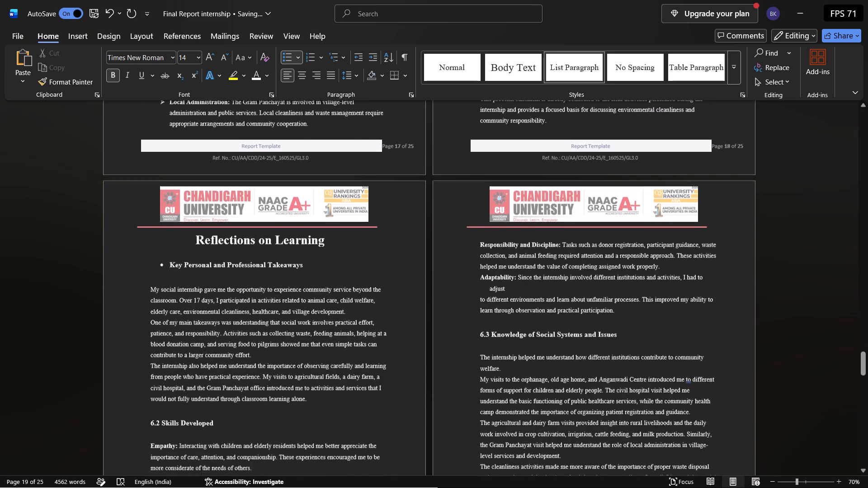
scroll(224, 275, down, 1)
click(162, 297)
key(BackSpace)
key(BackSpace)
key(BackSpace)
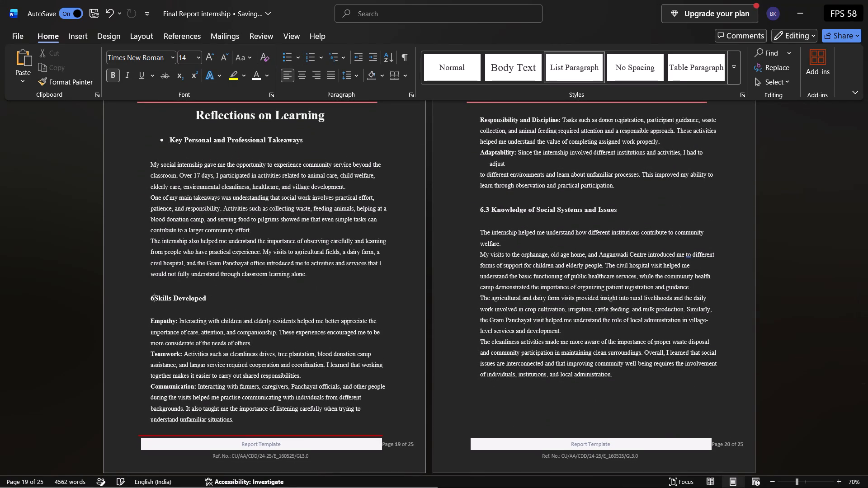
key(BackSpace)
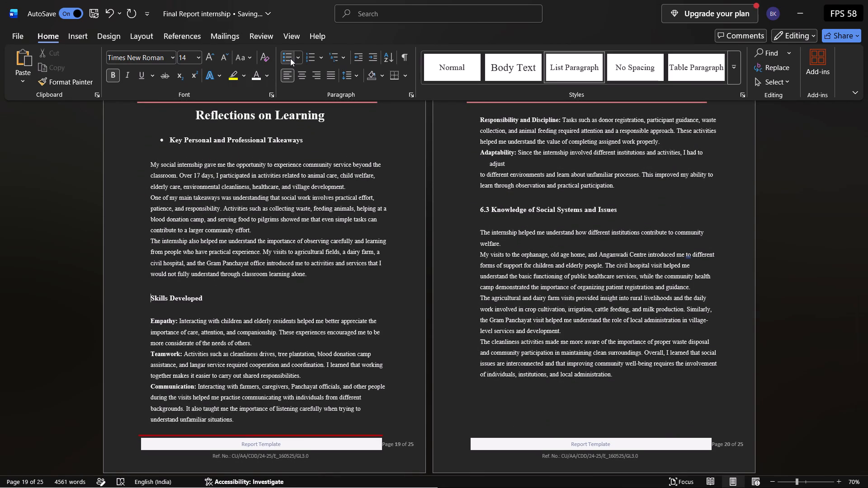
click(290, 58)
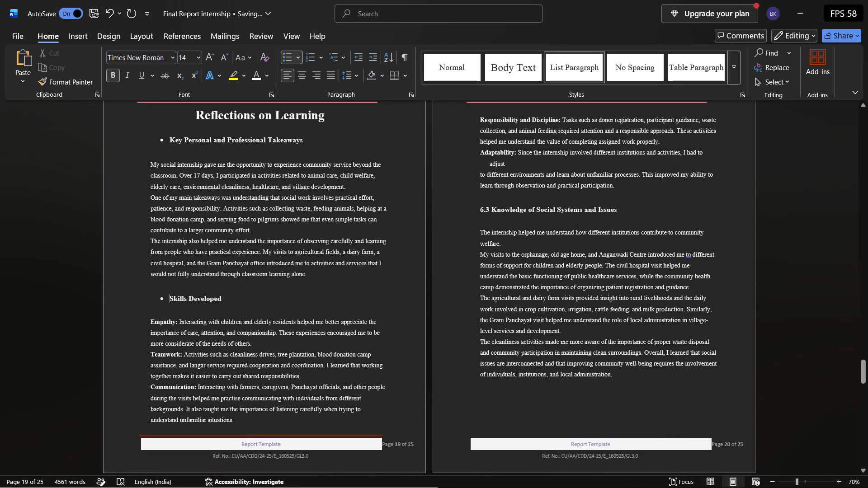
Apply arrowhead bullets to the Teamwork, Communication, Responsibility and Discipline, and Adaptability items under Skills Developed.
drag(149, 353, 180, 354)
drag(180, 354, 183, 354)
click(298, 56)
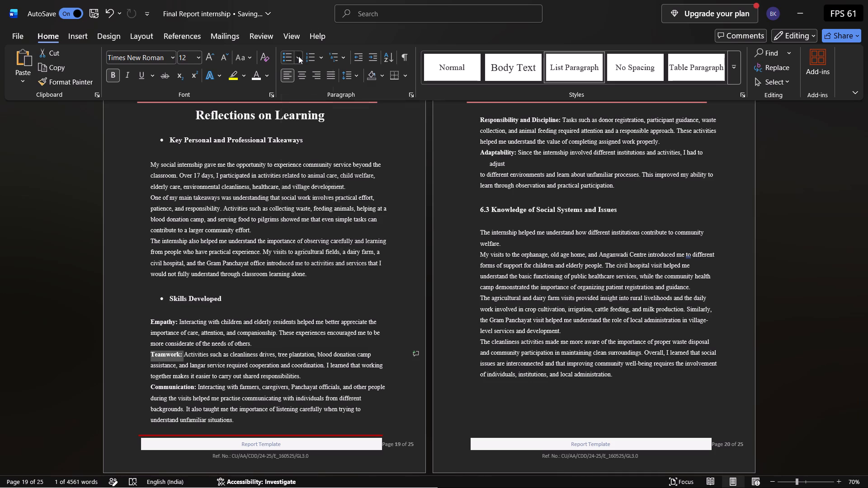
click(320, 105)
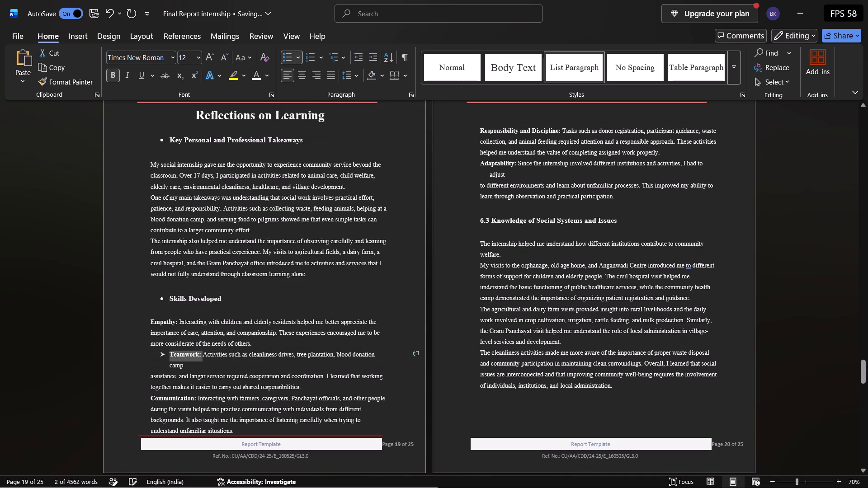
drag(151, 398, 197, 398)
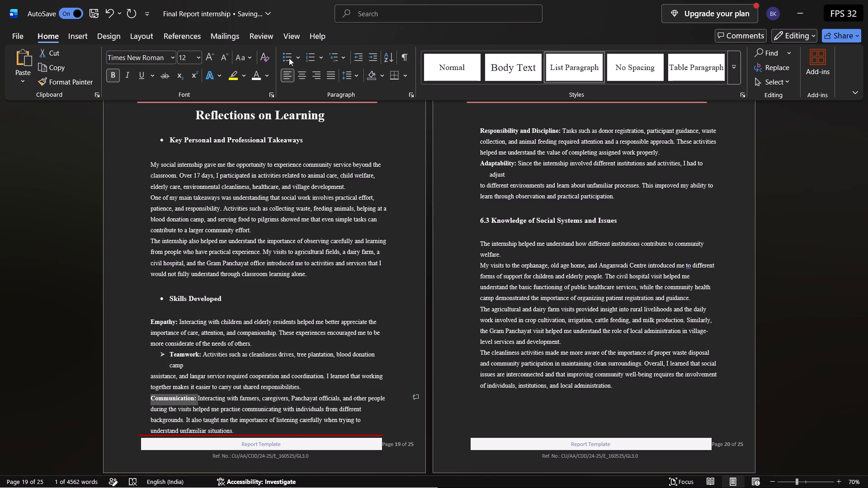
click(285, 59)
drag(481, 141, 559, 141)
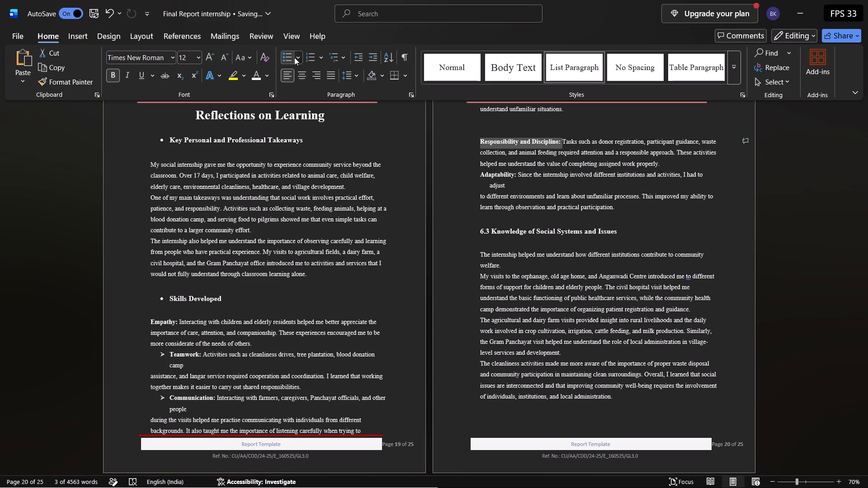
click(294, 57)
click(297, 90)
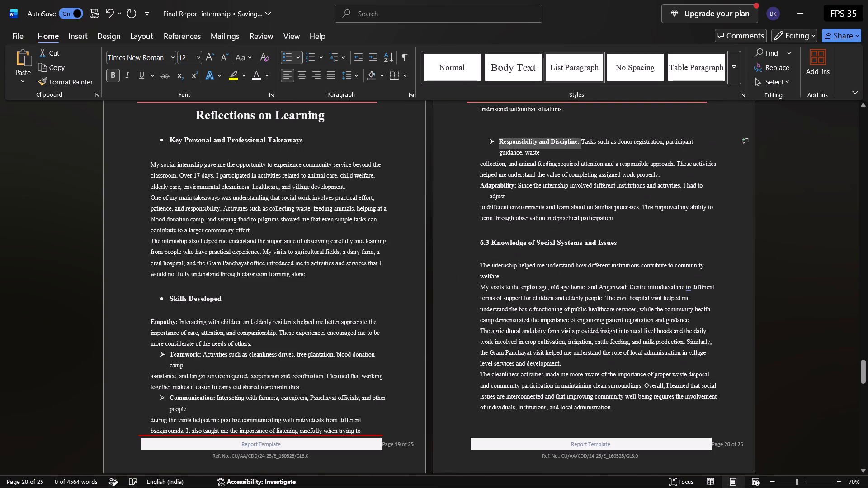
drag(478, 183, 517, 186)
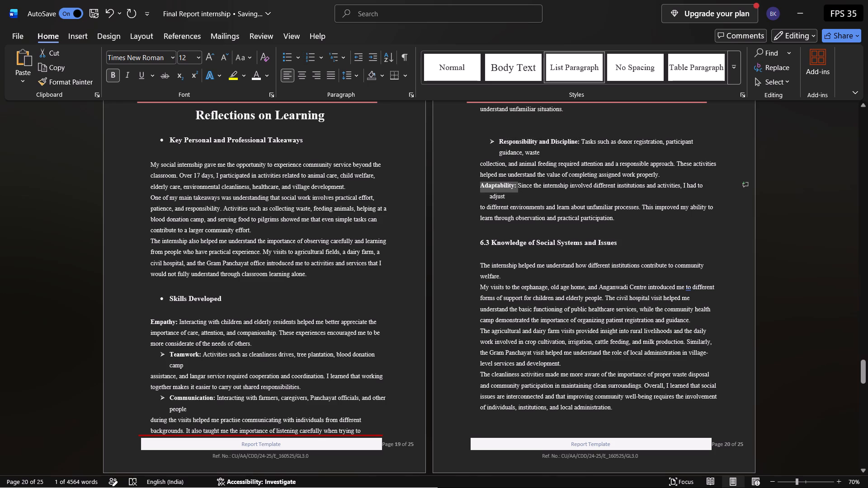
click(283, 58)
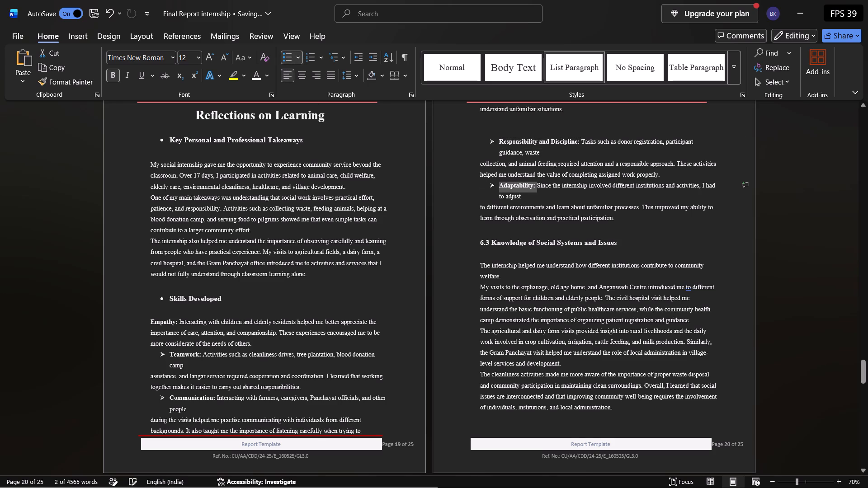
Join the detached lines from "assistance, and langar service" through "shared responsibilities" to the Teamwork bullet item.
scroll(281, 343, down, 1)
click(151, 367)
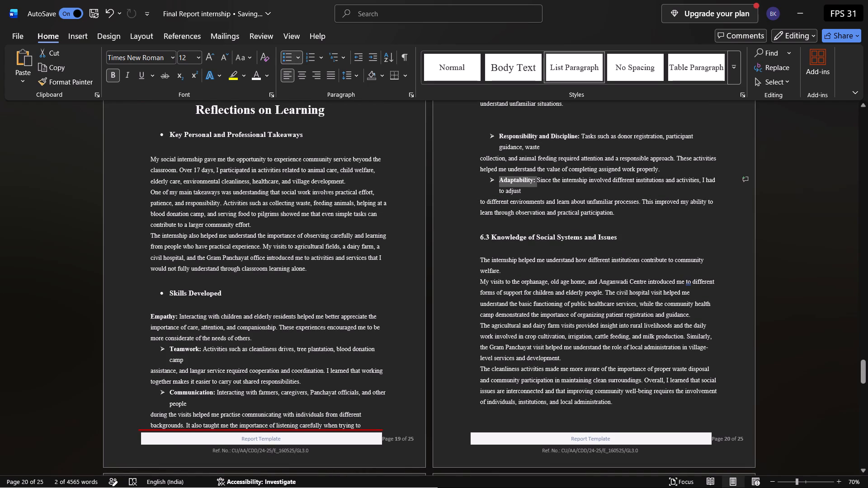
key(BackSpace)
key(BackSpace)
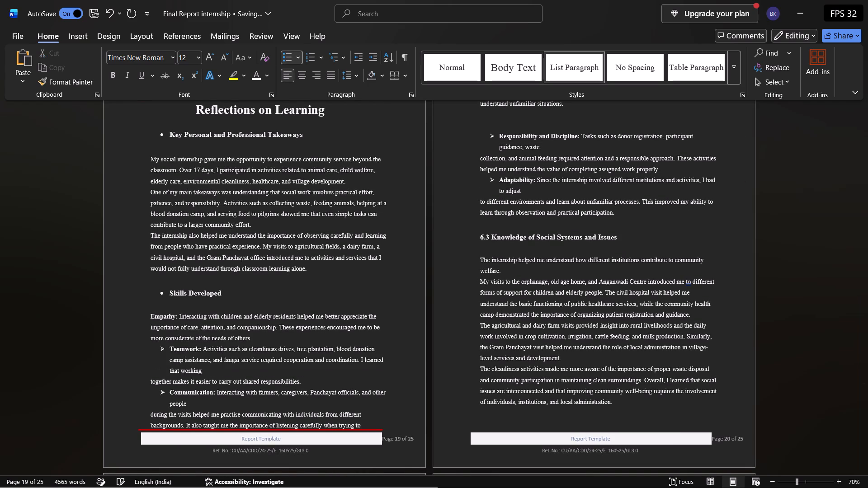
click(150, 378)
key(BackSpace)
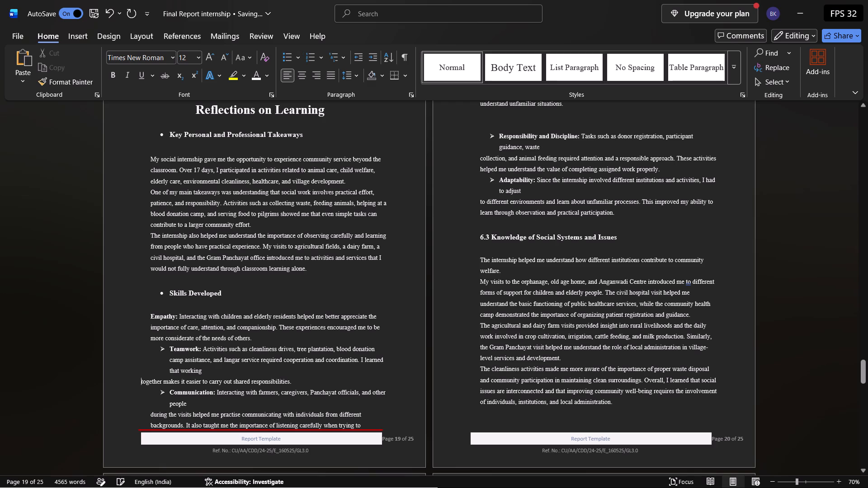
key(BackSpace)
Join the detached lines from "during the visits" through "understand unfamiliar situations" to the Communication bullet item.
click(146, 400)
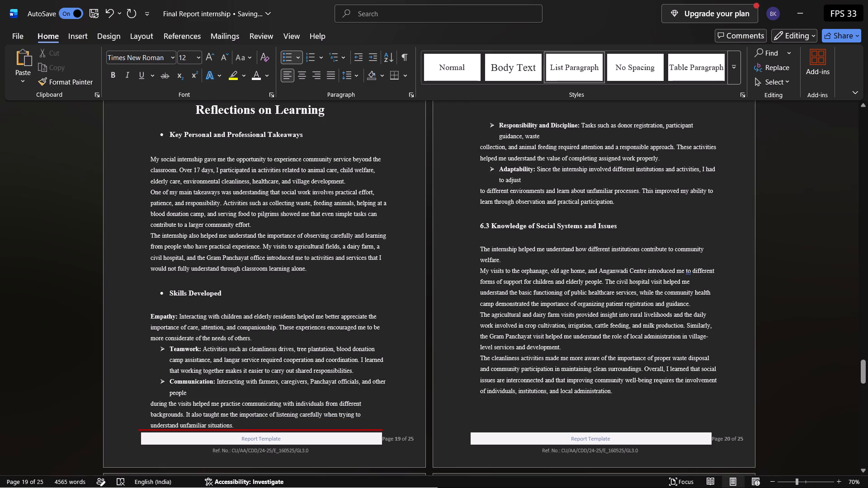
key(BackSpace)
key(BackSpace)
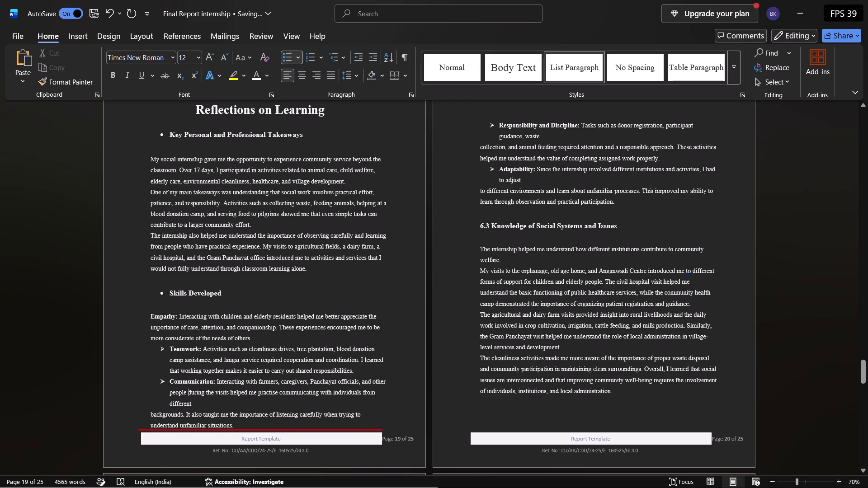
click(149, 413)
key(BackSpace)
key(BackSpace)
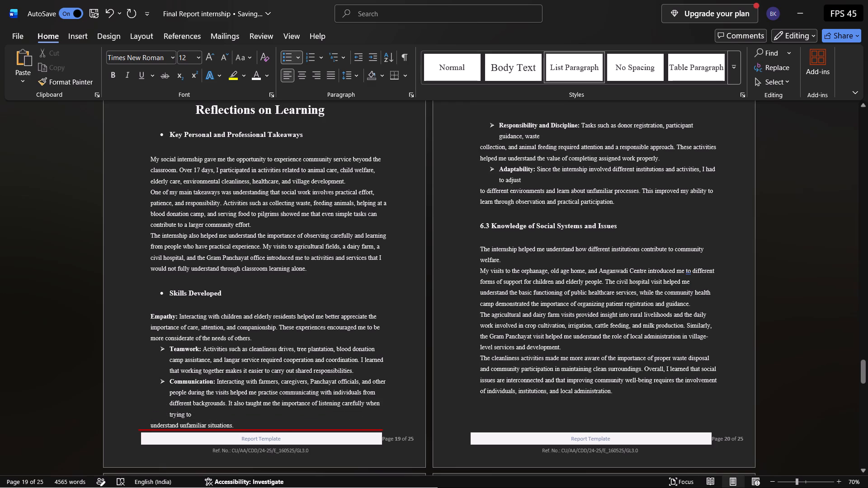
click(147, 422)
key(BackSpace)
key(BackSpace)
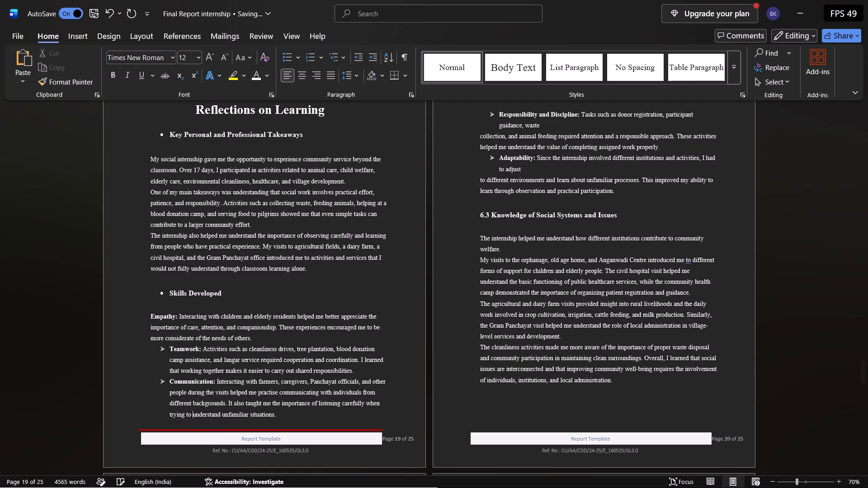
Join the detached lines from "collection, and animal feeding" through "assigned work properly" to the Responsibility and Discipline bullet item.
scroll(382, 305, up, 1)
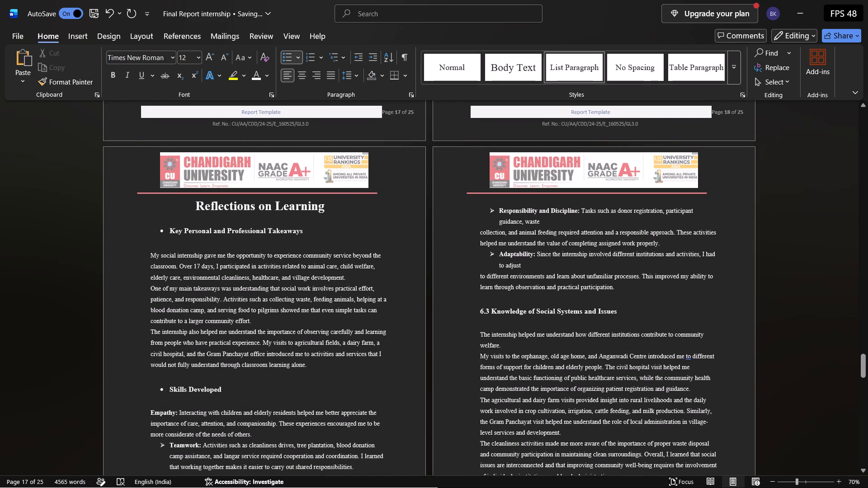
click(481, 244)
key(BackSpace)
key(BackSpace)
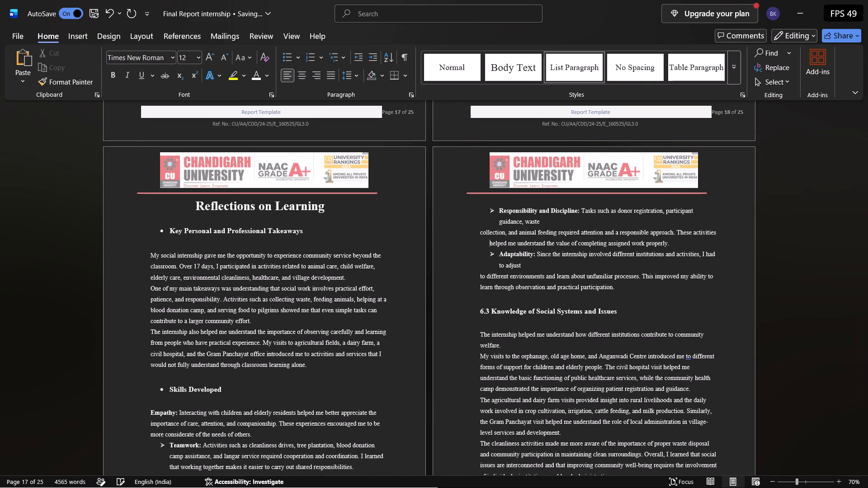
click(476, 234)
key(BackSpace)
key(BackSpace)
key(BackSpace)
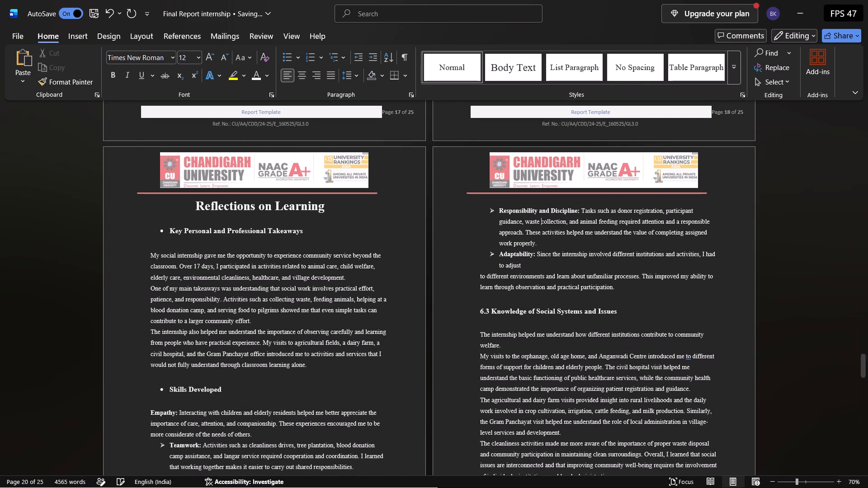
Join the detached lines from "to different environments" through "practical participation" to the Adaptability bullet item.
click(478, 276)
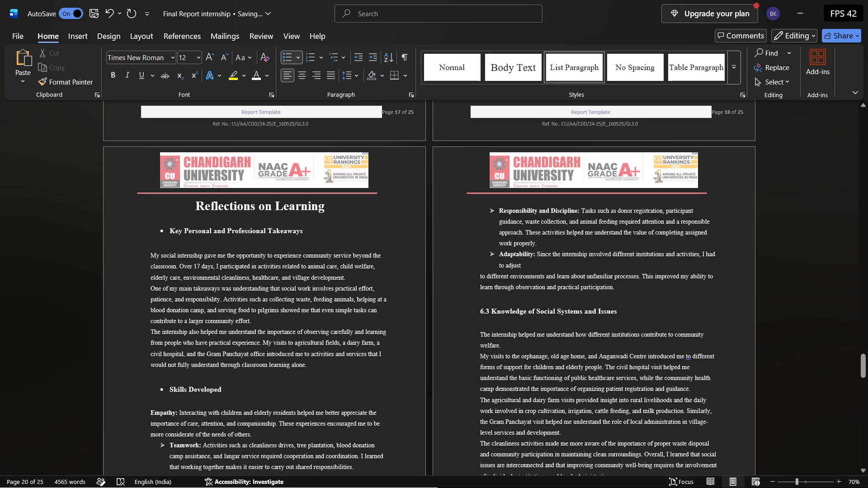
key(BackSpace)
key(BackSpace)
click(478, 289)
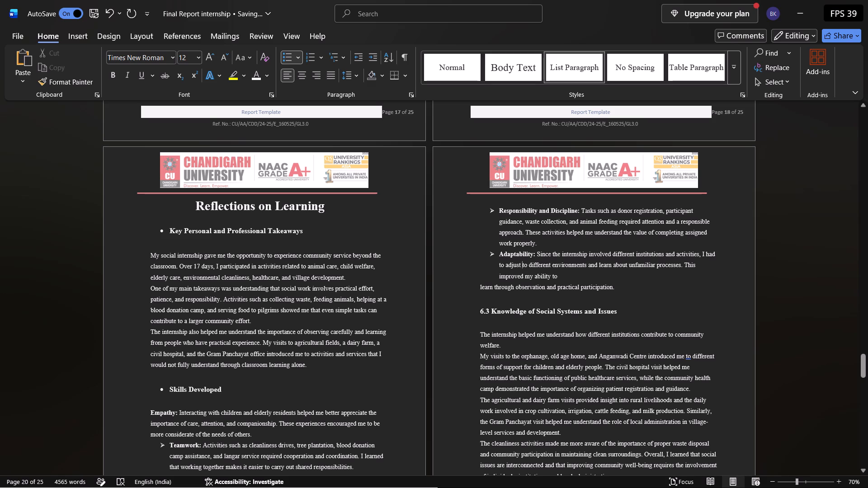
key(BackSpace)
key(BackSpace)
Replace the number 6.3 before the "Knowledge of Social Systems and Issues" heading with a round bullet.
scroll(478, 289, down, 1)
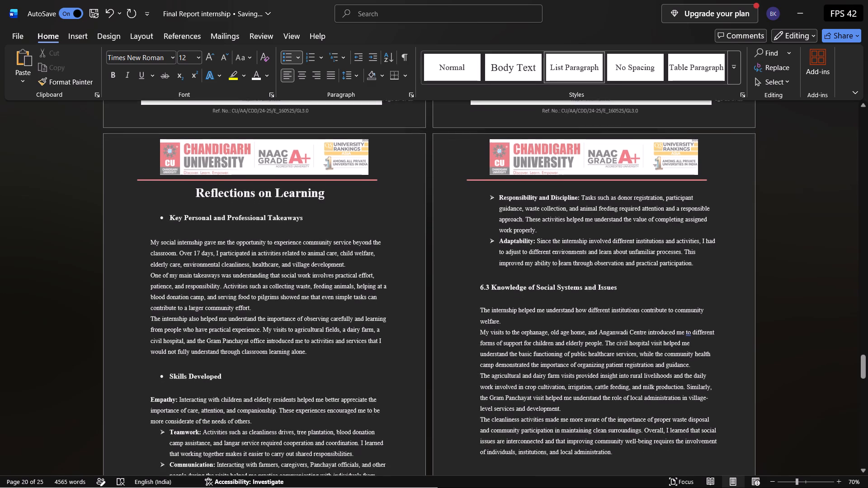
scroll(478, 289, down, 1)
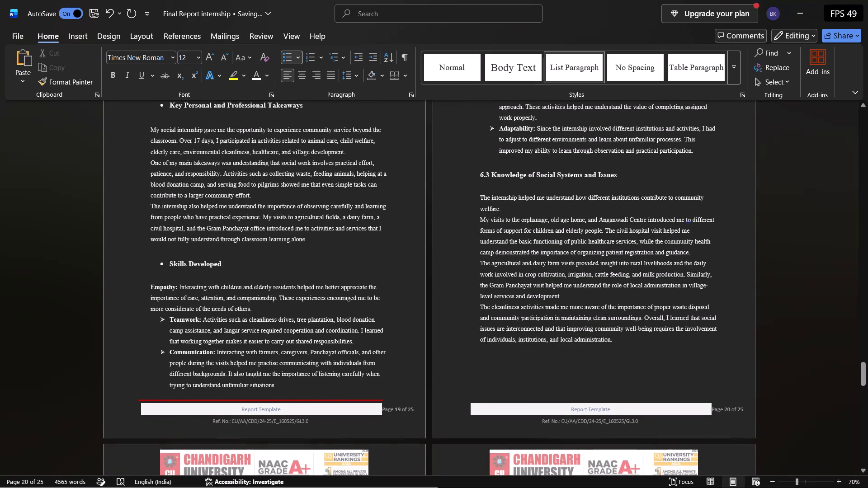
click(492, 174)
key(BackSpace)
key(BackSpace)
key(BackSpace)
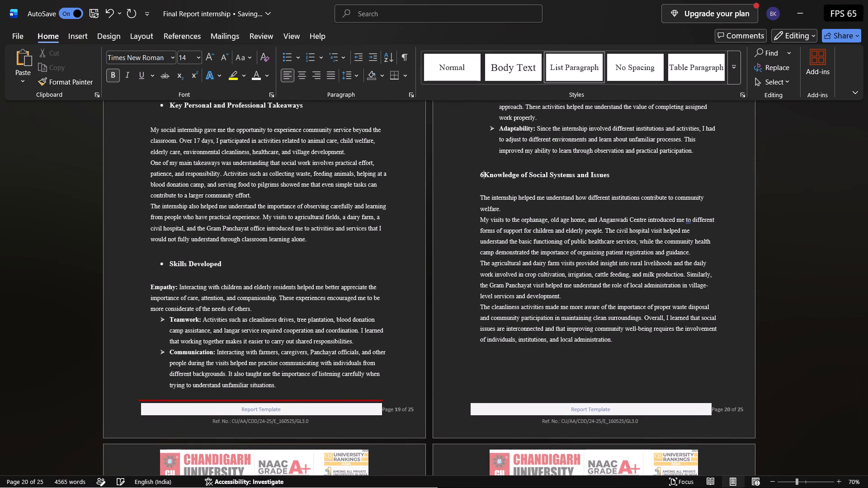
key(BackSpace)
click(297, 56)
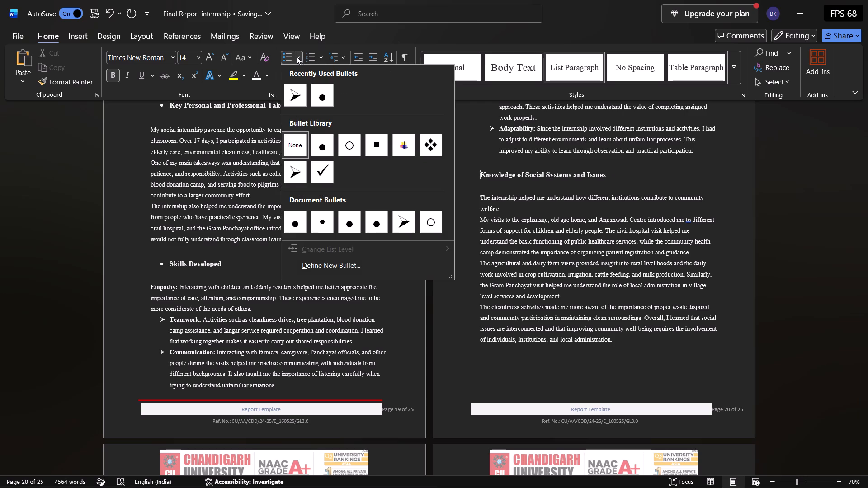
click(317, 89)
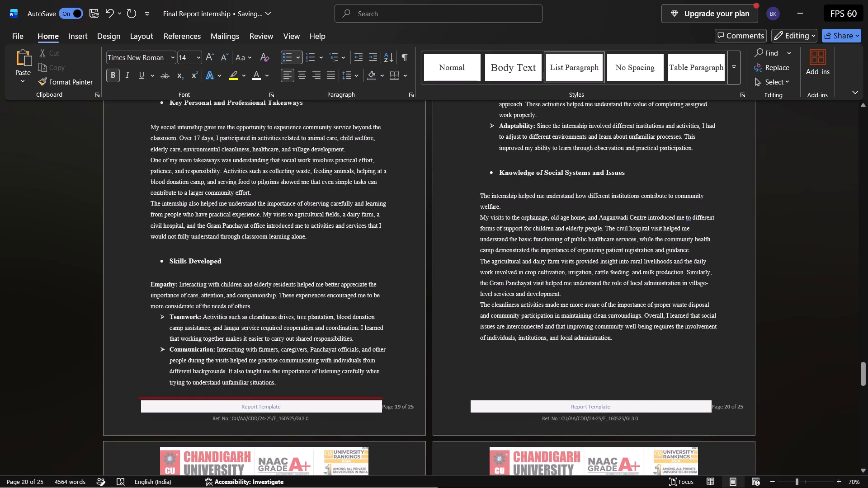
Clear the bullet and its indent from the "Knowledge of Social Systems and Issues" heading.
key(BackSpace)
key(BackSpace)
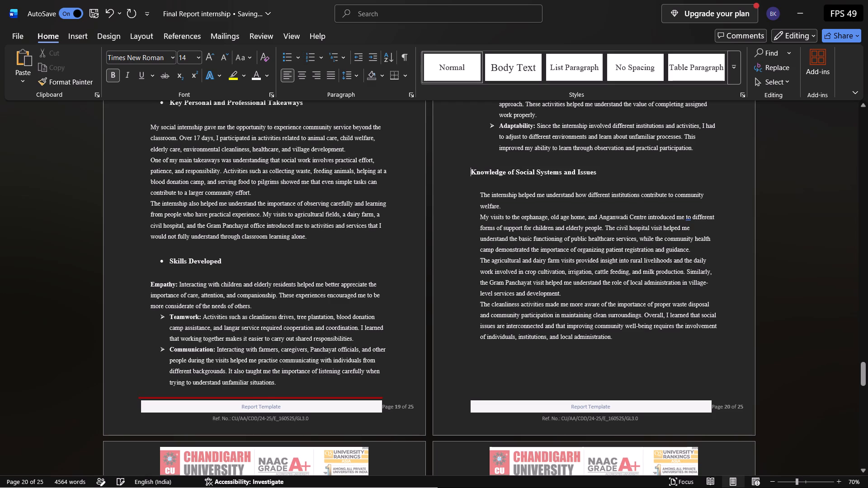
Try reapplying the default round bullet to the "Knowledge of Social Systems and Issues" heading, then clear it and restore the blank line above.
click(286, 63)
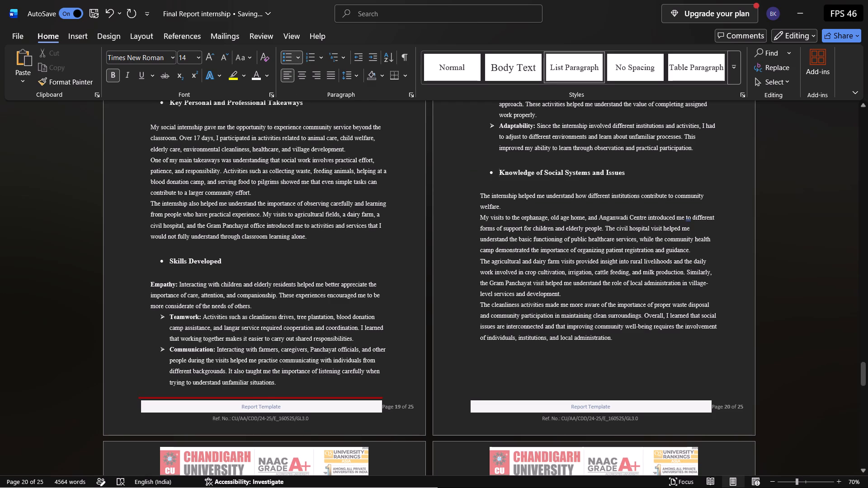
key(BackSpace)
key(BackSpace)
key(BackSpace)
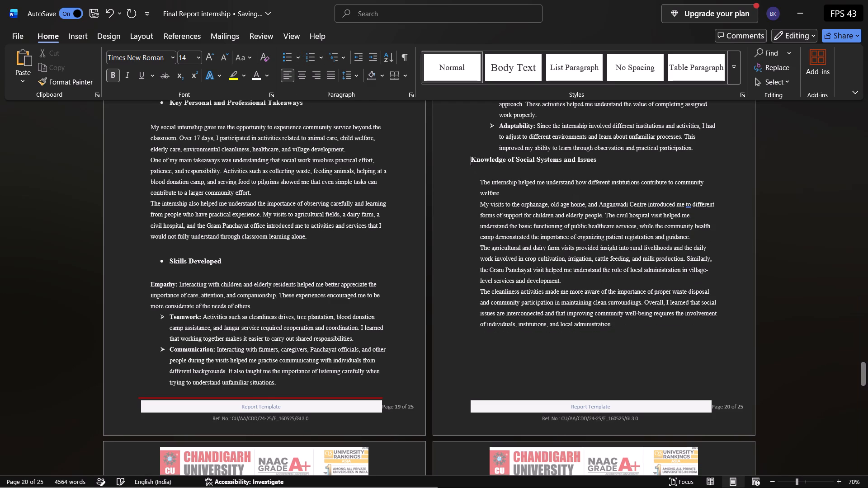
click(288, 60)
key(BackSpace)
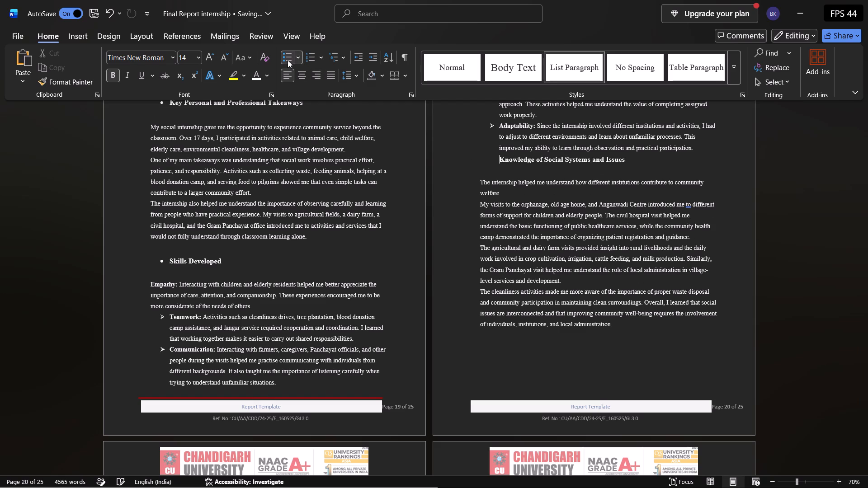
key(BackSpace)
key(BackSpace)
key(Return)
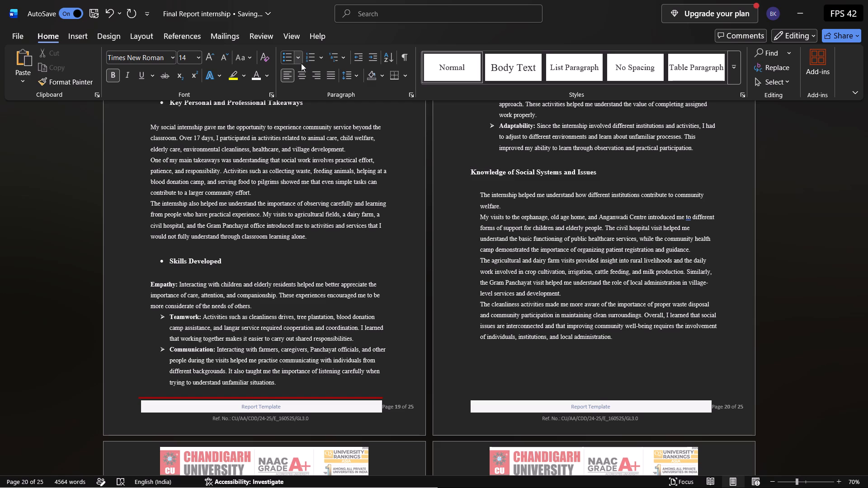
Apply the large round document bullet to the unindented "Knowledge of Social Systems and Issues" heading.
click(299, 56)
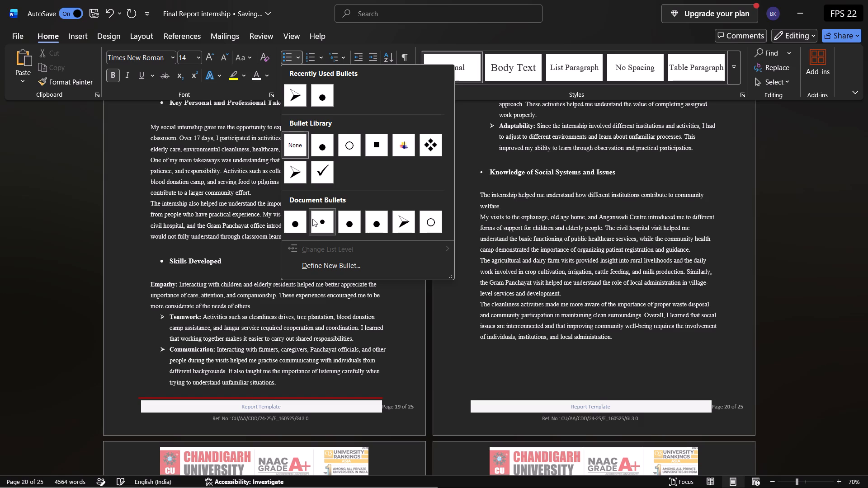
click(296, 220)
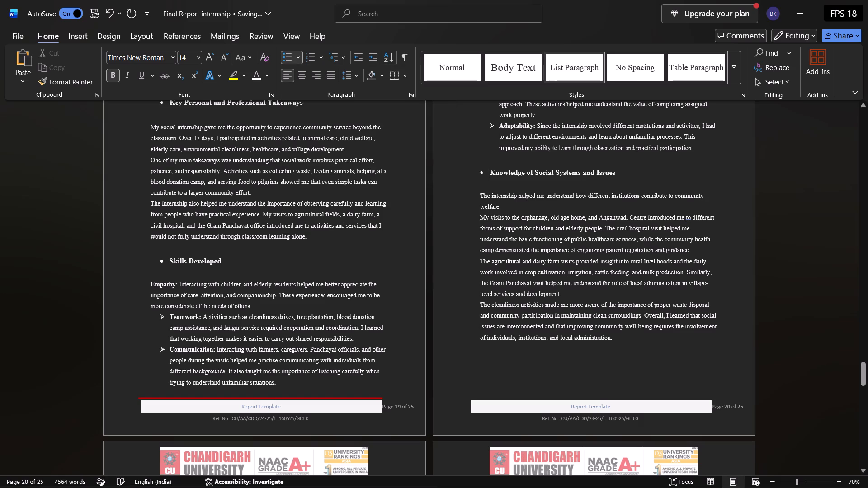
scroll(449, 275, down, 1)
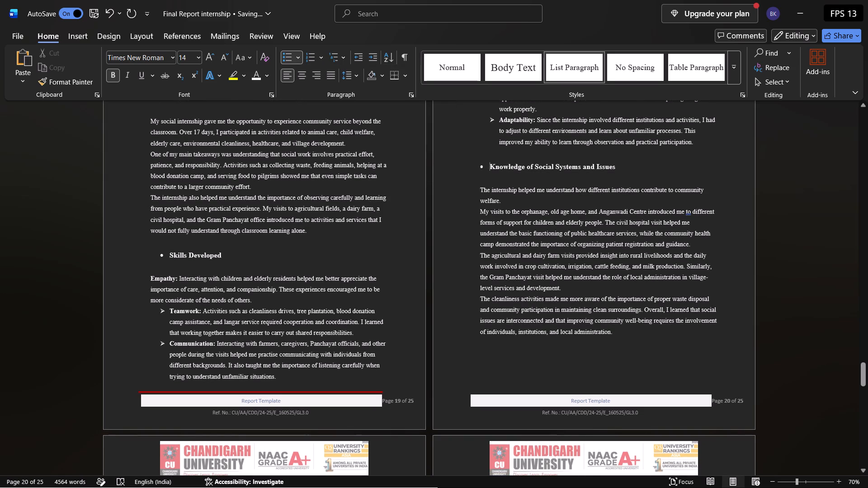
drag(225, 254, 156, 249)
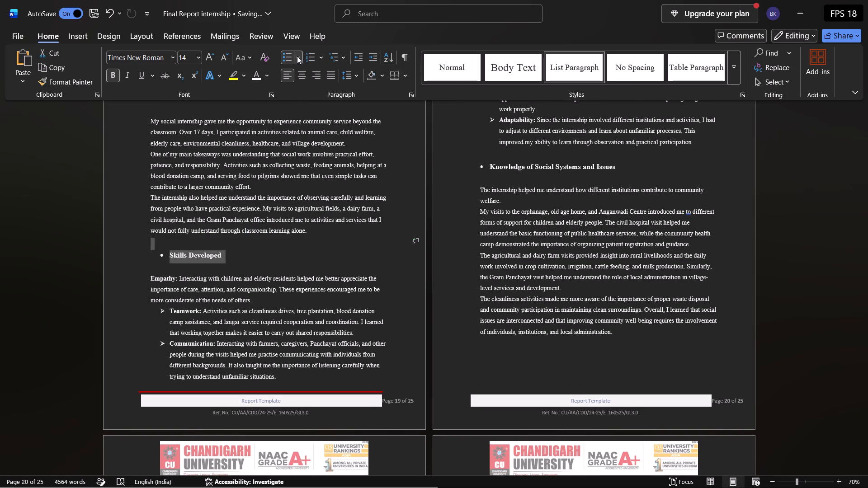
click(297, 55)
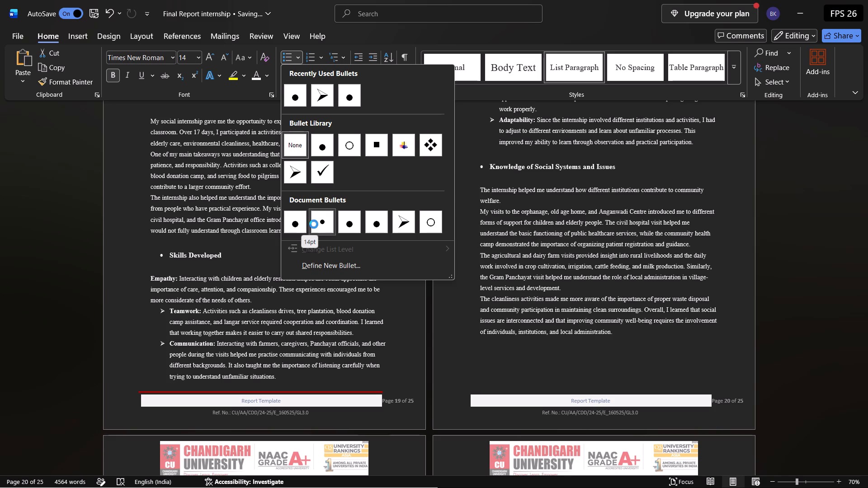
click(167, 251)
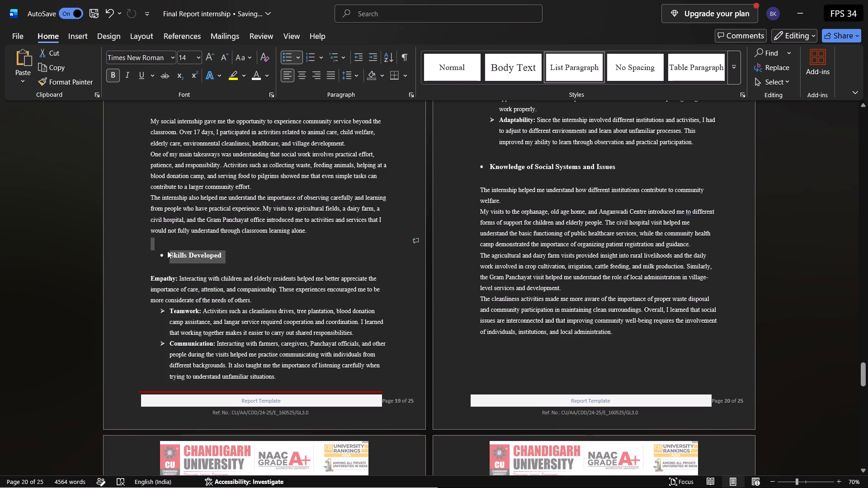
Clear the "Skills Developed" heading's indented bullet and reapply the large round document bullet with a smaller indent.
click(167, 251)
key(BackSpace)
key(BackSpace)
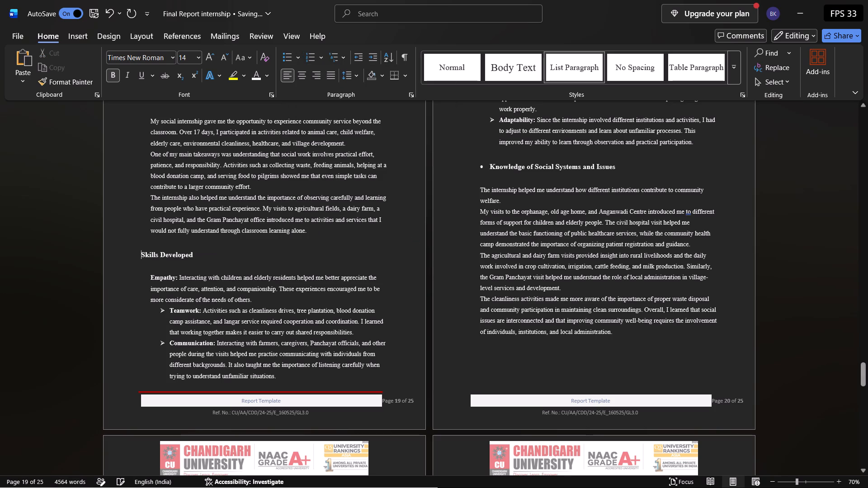
click(294, 58)
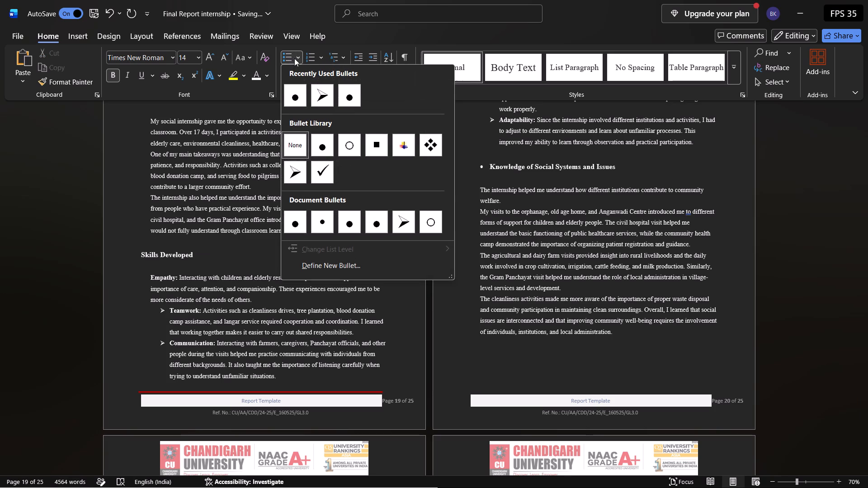
click(291, 225)
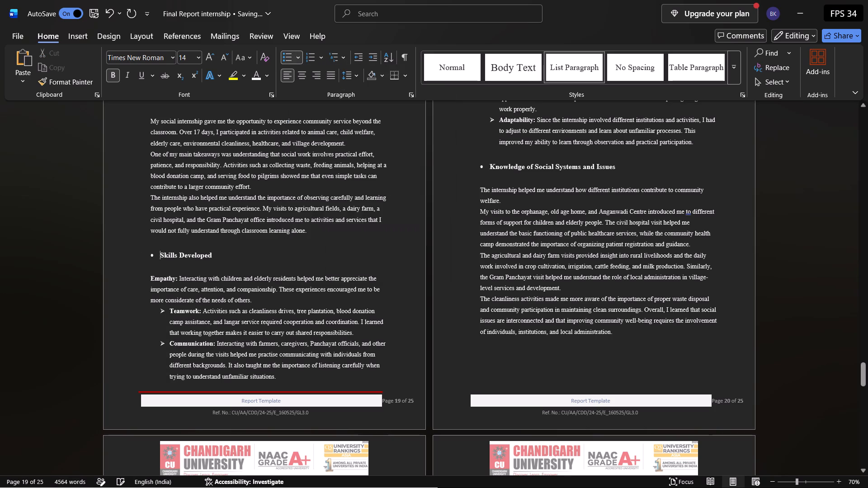
Clear the "Key Personal and Professional Takeaways" heading's indented bullet and reapply the large round document bullet with a smaller indent.
scroll(257, 254, up, 1)
click(166, 249)
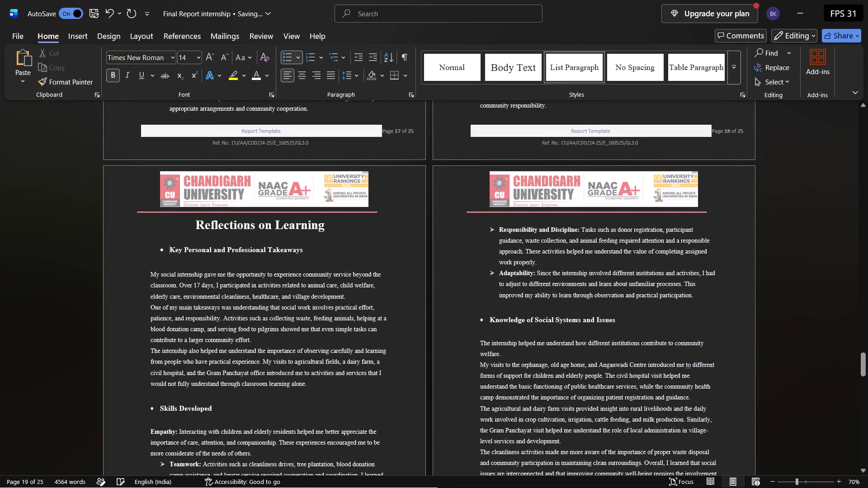
key(BackSpace)
key(BackSpace)
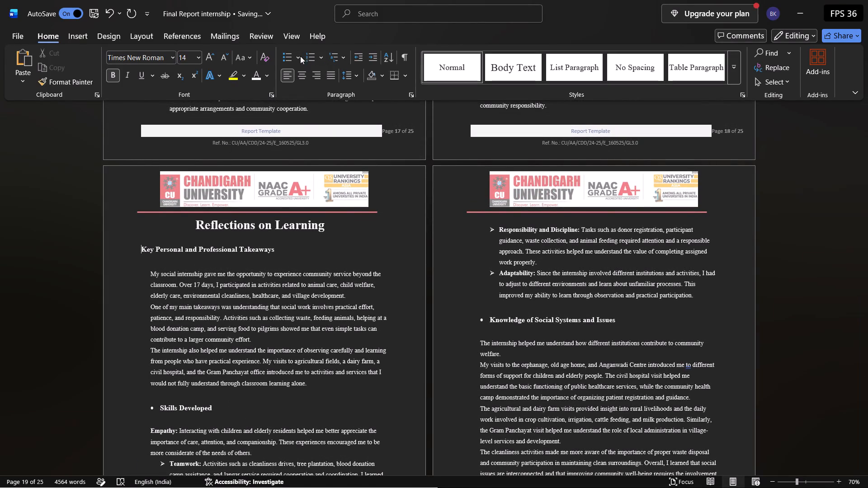
click(297, 56)
click(296, 227)
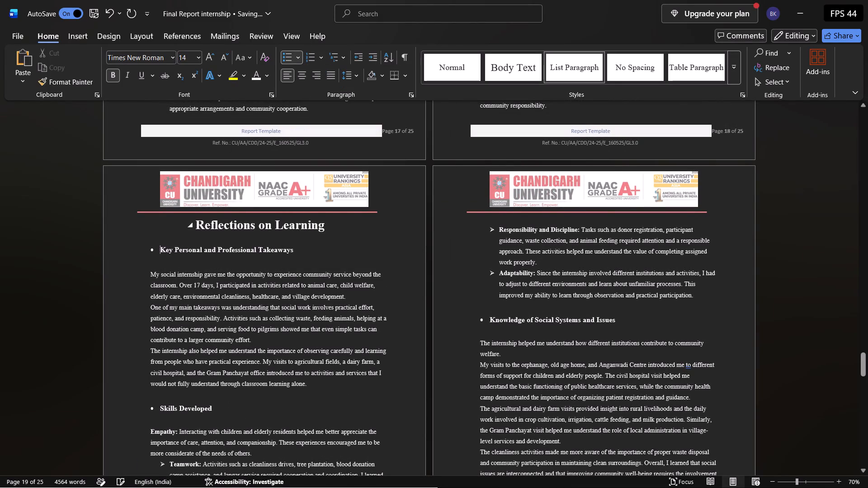
Replace the small bullet on the "Stakeholder Perspectives" heading with the recently used large round bullet.
scroll(296, 227, up, 3)
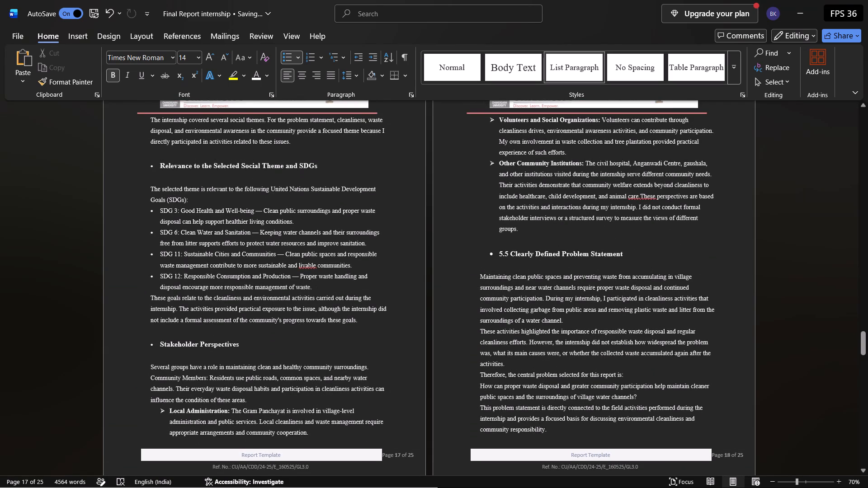
click(159, 343)
key(BackSpace)
key(BackSpace)
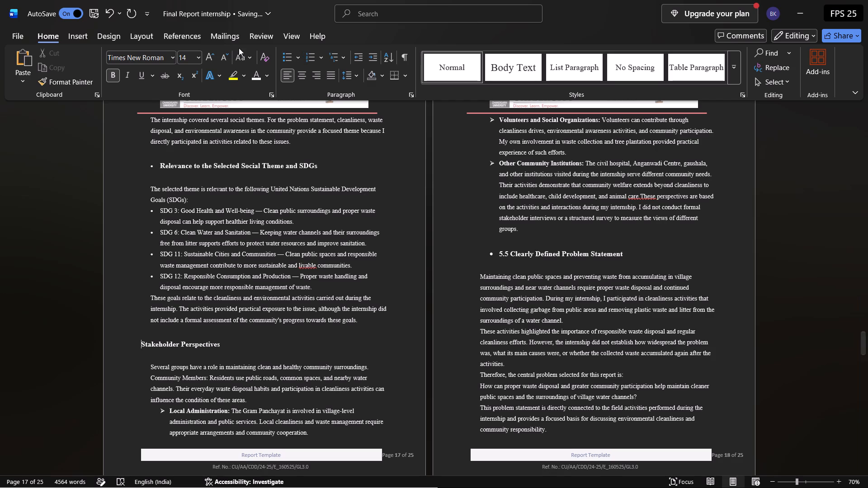
click(297, 56)
click(297, 90)
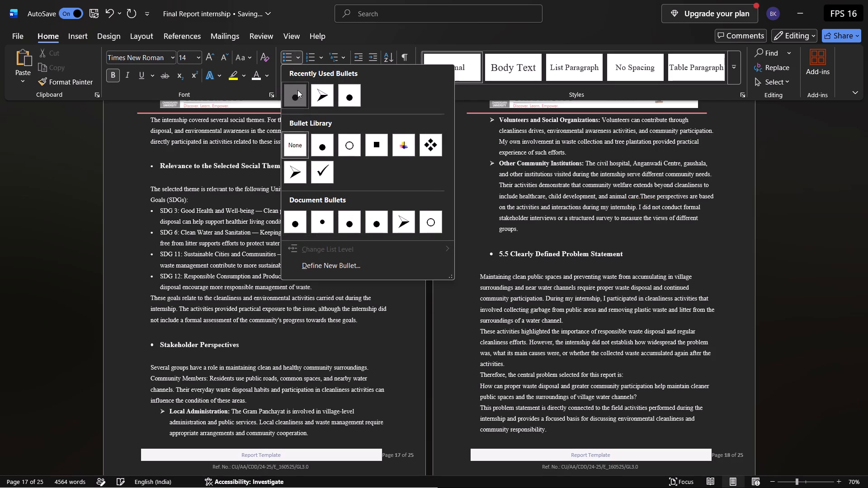
Clear the indented bullet on the "5.5 Clearly Defined Problem Statement" heading and reapply the round bullet with a smaller indent.
click(499, 251)
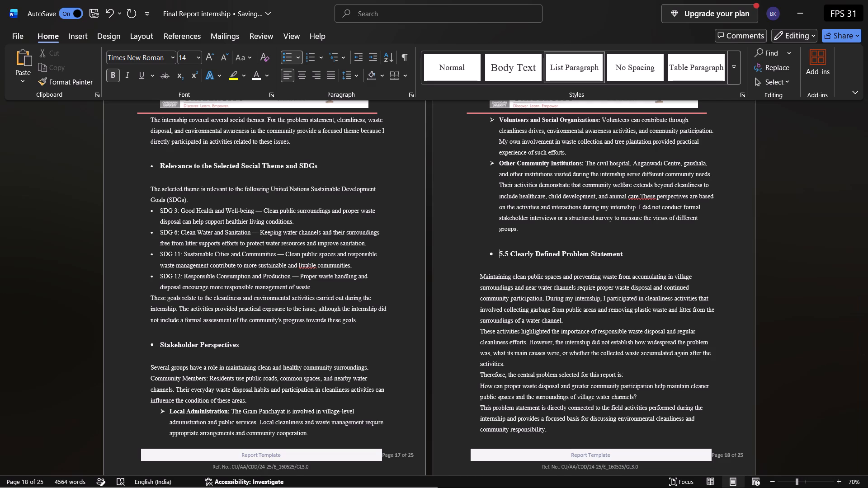
key(BackSpace)
key(BackSpace)
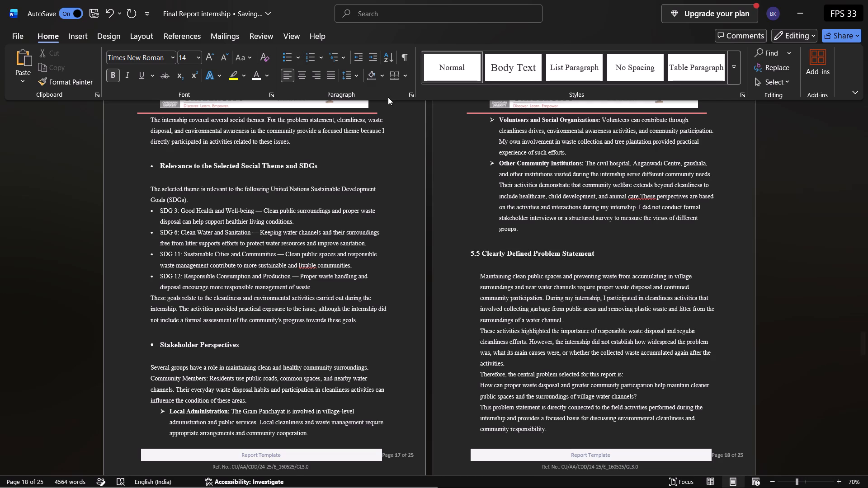
click(292, 56)
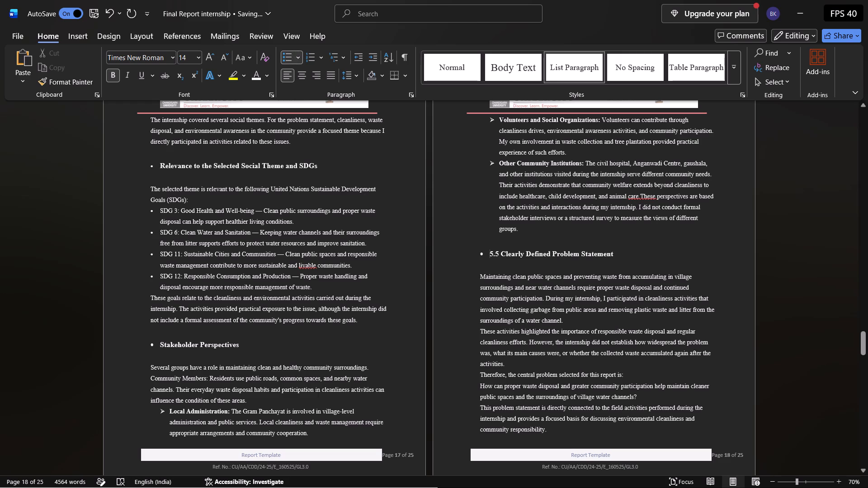
Clear the bullet on the "Relevance to the Selected Social Theme and SDGs" heading and reapply the recently used large round bullet with a smaller indent.
click(151, 166)
key(BackSpace)
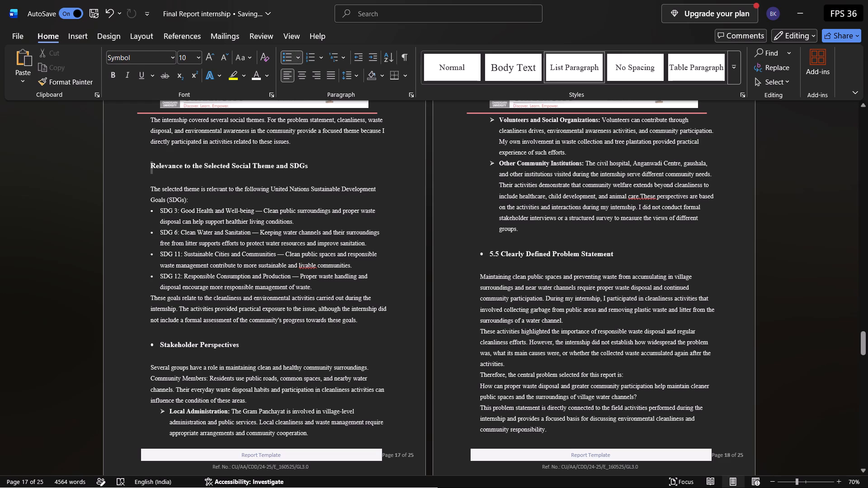
click(286, 59)
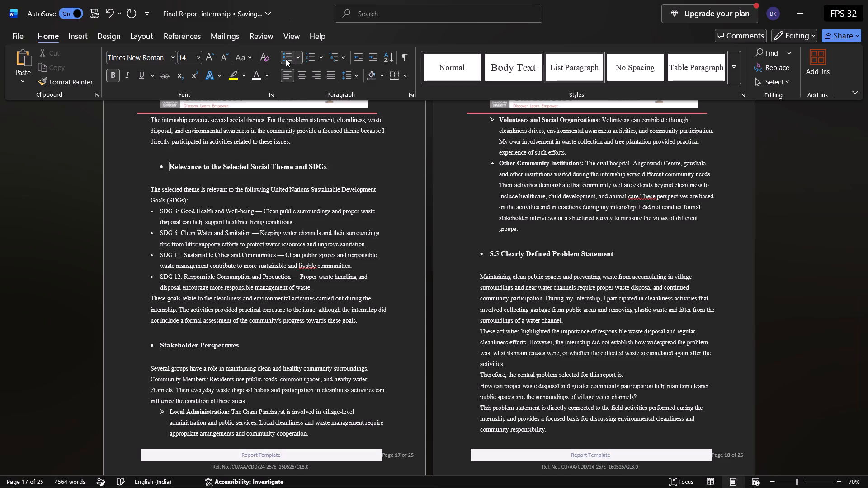
click(301, 56)
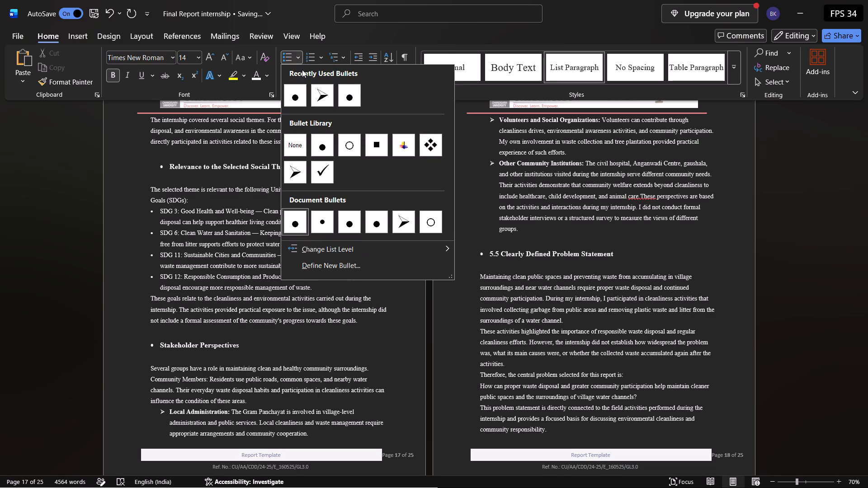
click(294, 87)
key(BackSpace)
key(BackSpace)
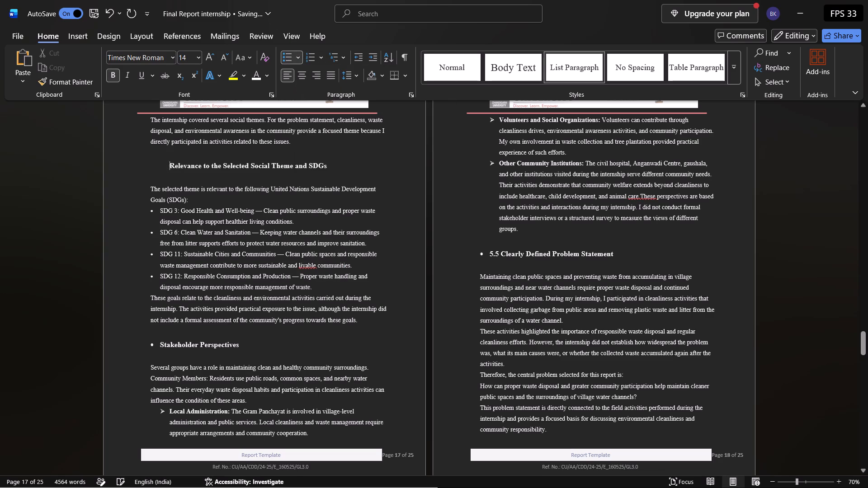
click(298, 56)
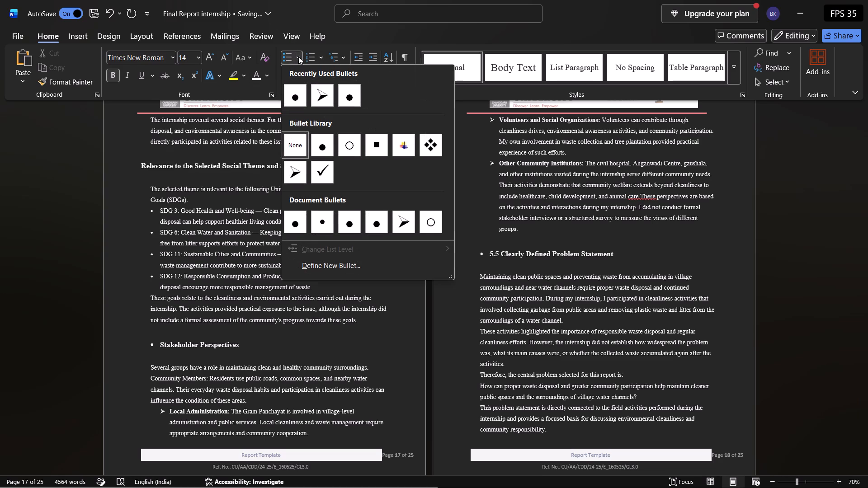
click(294, 94)
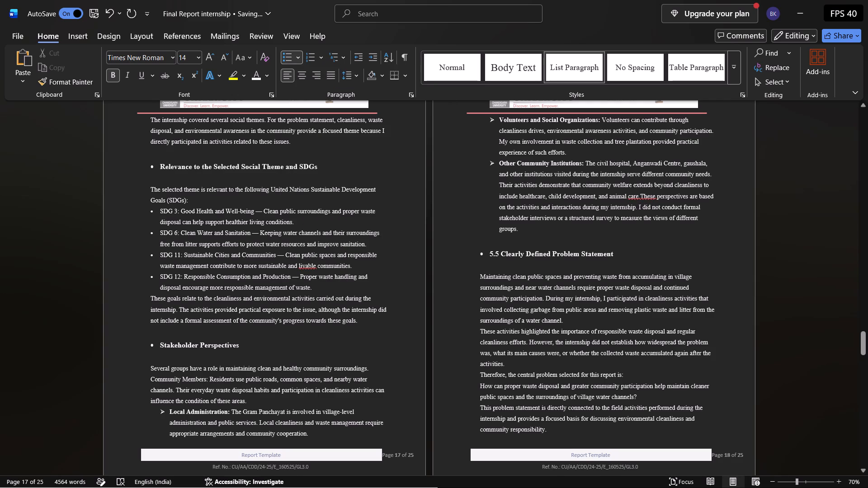
Change the bullets of the four SDG items, from SDG 3 to SDG 12, to arrowheads.
drag(155, 211, 245, 289)
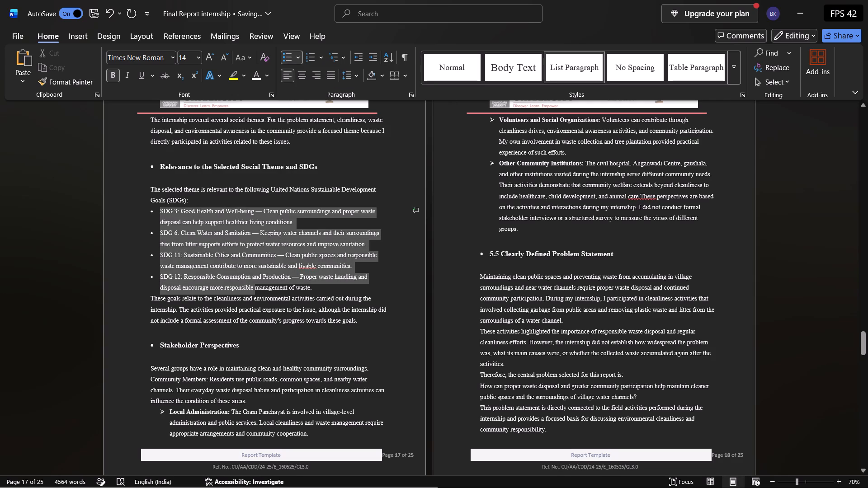
drag(245, 289, 309, 292)
click(298, 55)
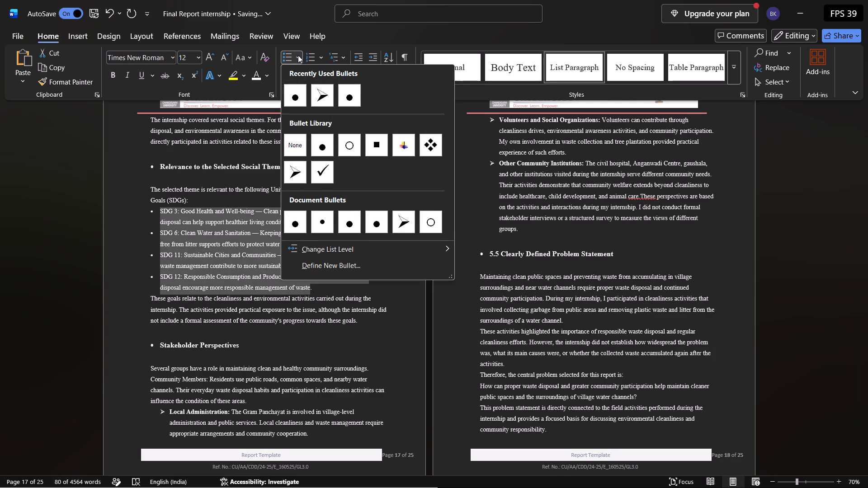
click(324, 99)
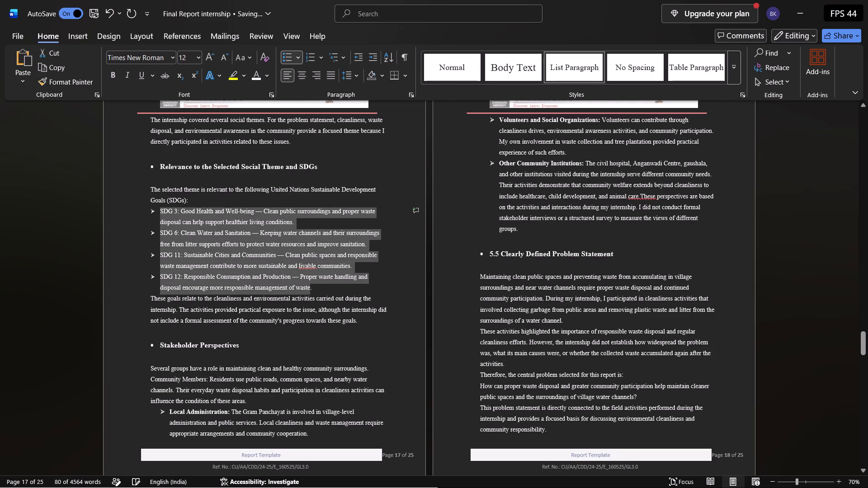
click(357, 201)
Replace the small bullet on the "Background and Context" heading with the recently used large round bullet.
scroll(357, 201, up, 1)
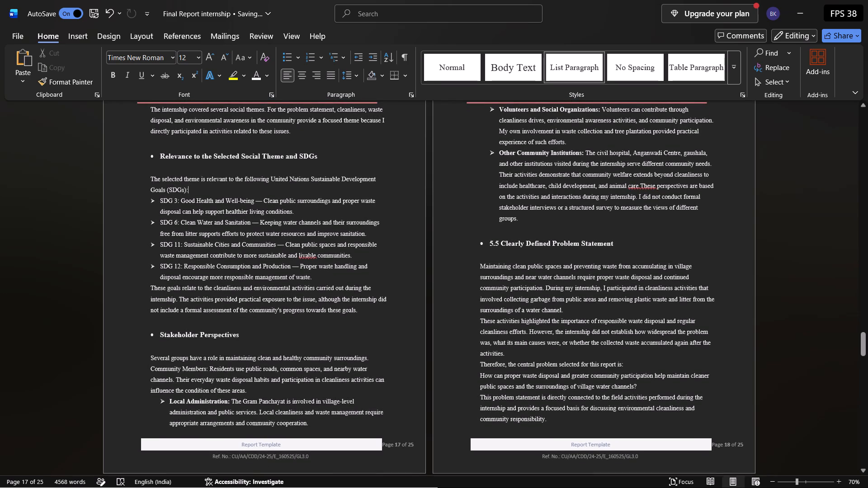
scroll(357, 201, up, 1)
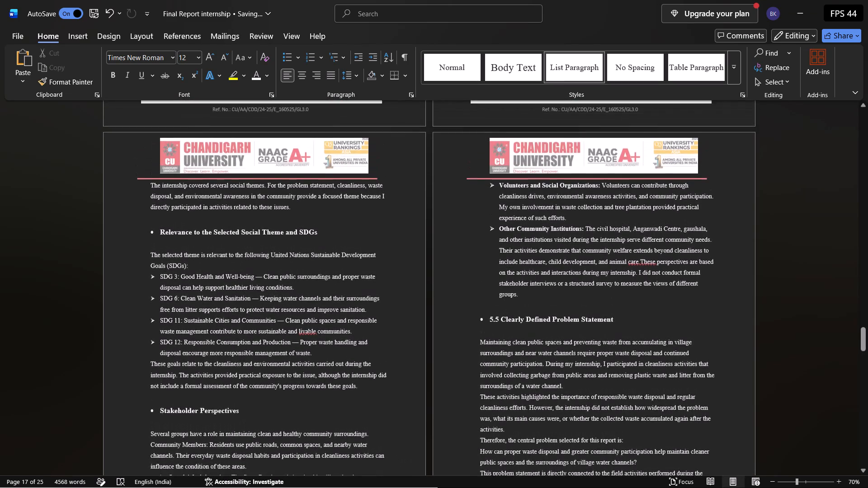
scroll(357, 201, up, 2)
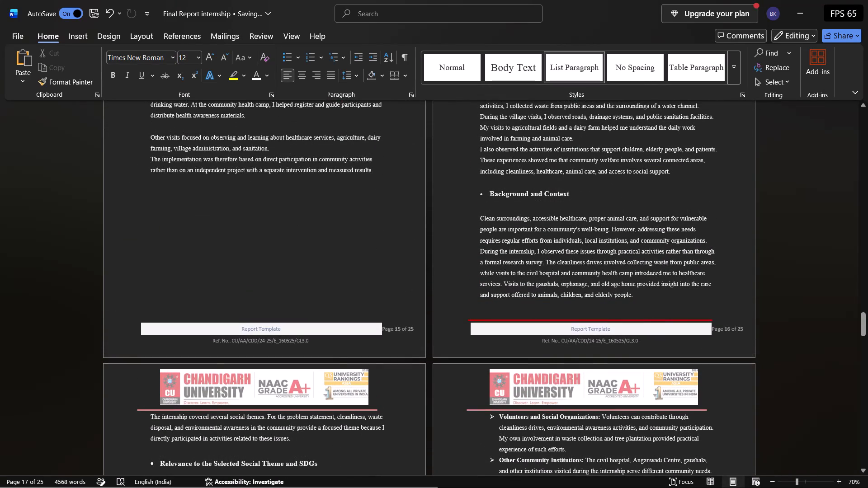
click(484, 193)
key(BackSpace)
key(BackSpace)
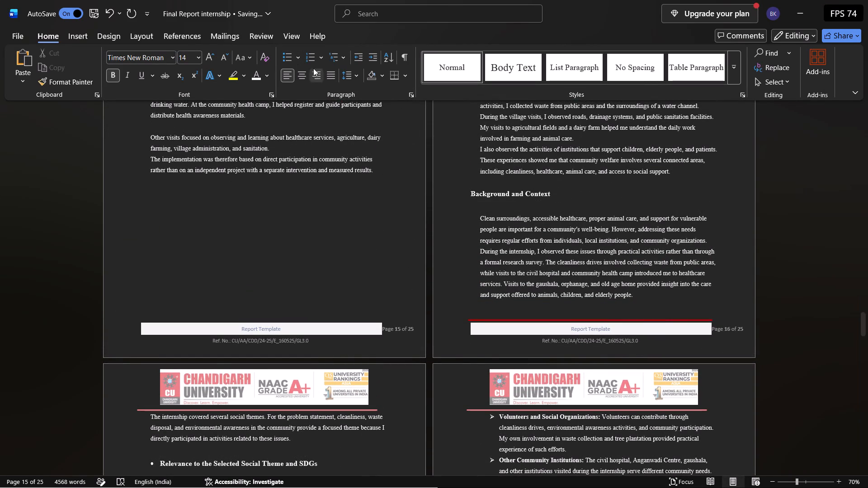
click(297, 61)
click(316, 89)
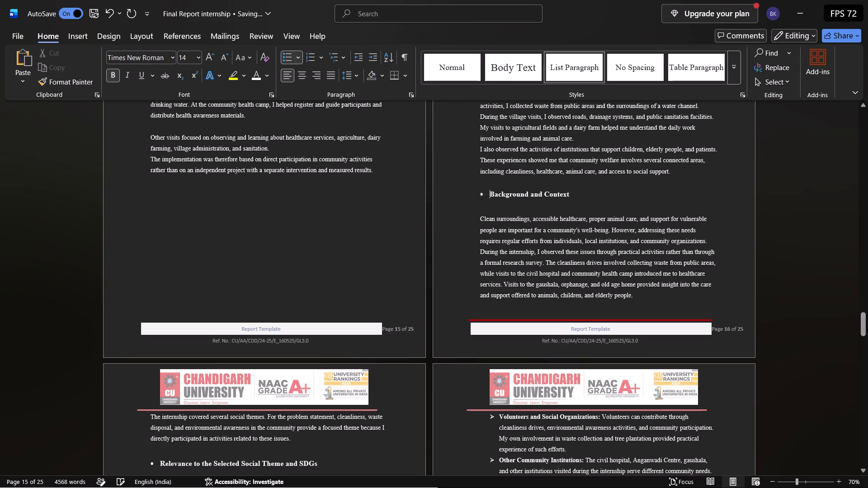
Replace the small bullet on the "Initial Observations Made During Field Visits" heading with the recently used large round bullet.
scroll(474, 216, up, 2)
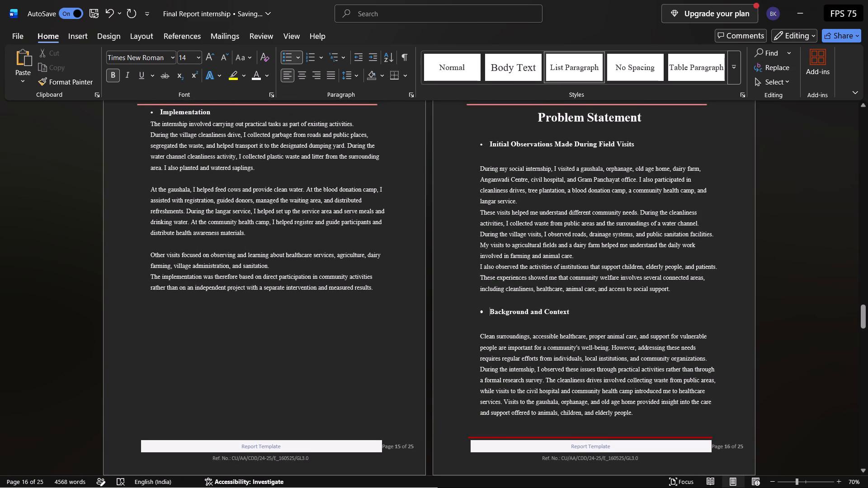
click(485, 151)
key(BackSpace)
key(BackSpace)
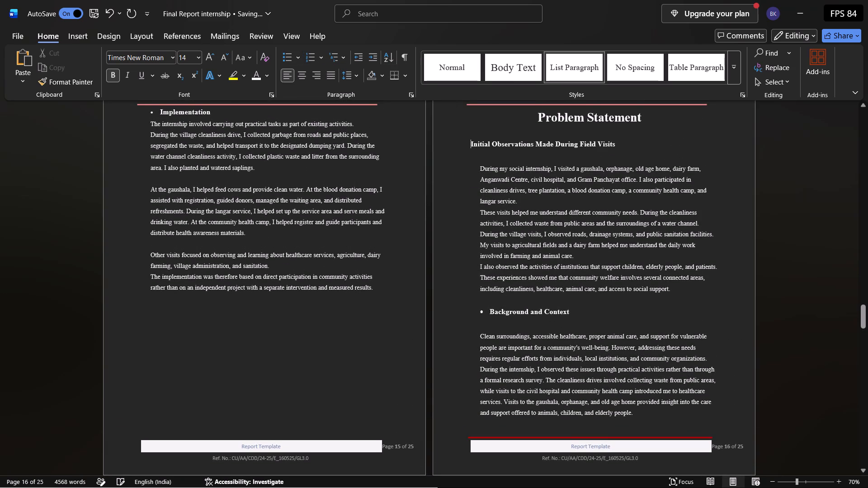
click(297, 56)
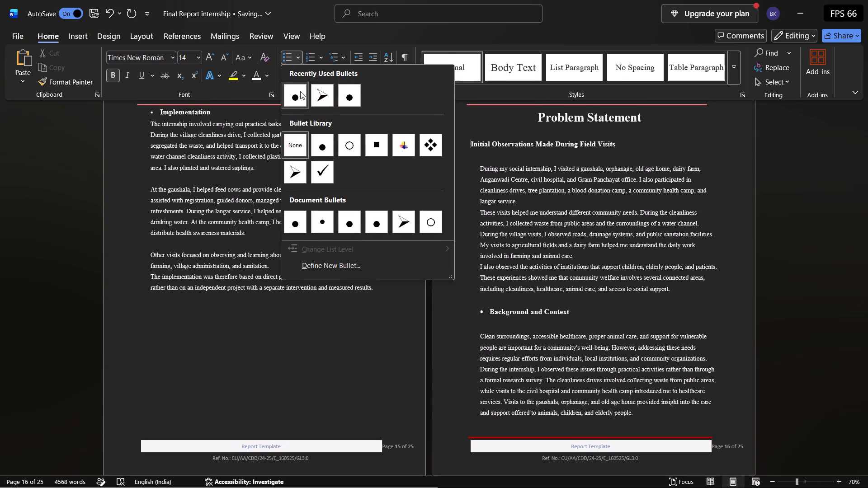
click(295, 93)
click(377, 361)
Replace the small bullet on the "Implementation" heading with the recently used large round bullet.
scroll(377, 361, up, 1)
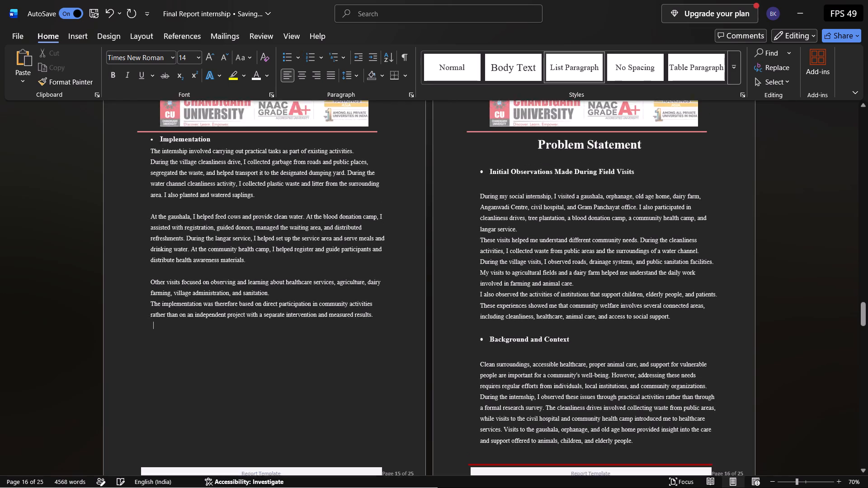
scroll(377, 361, up, 5)
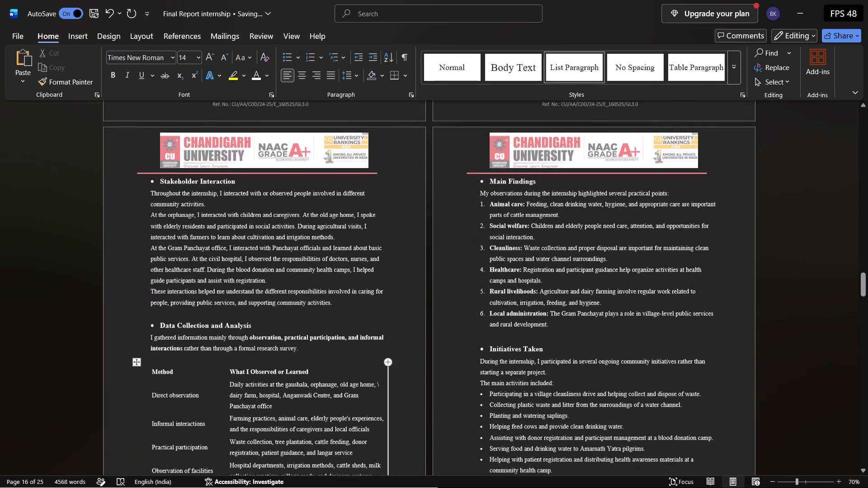
scroll(377, 361, down, 2)
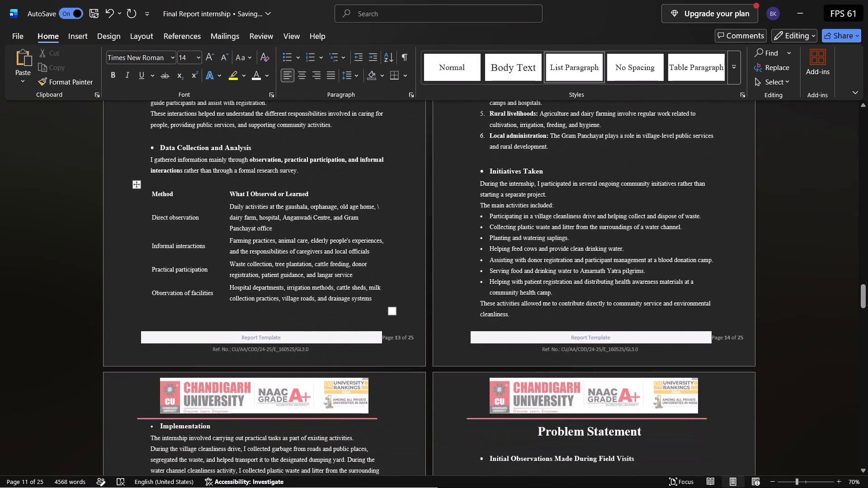
click(158, 425)
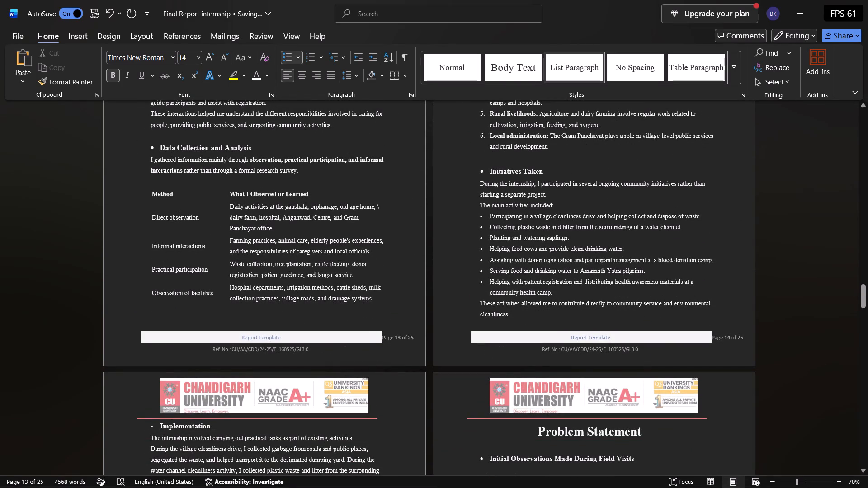
key(BackSpace)
key(BackSpace)
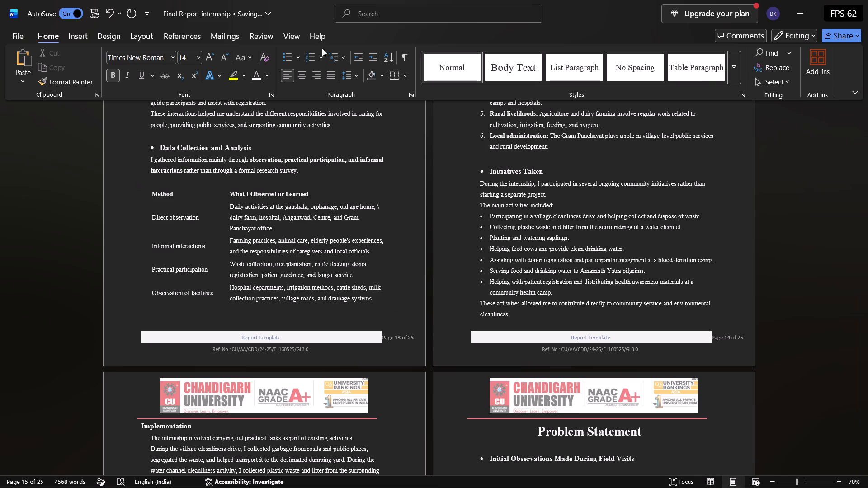
click(297, 61)
click(297, 102)
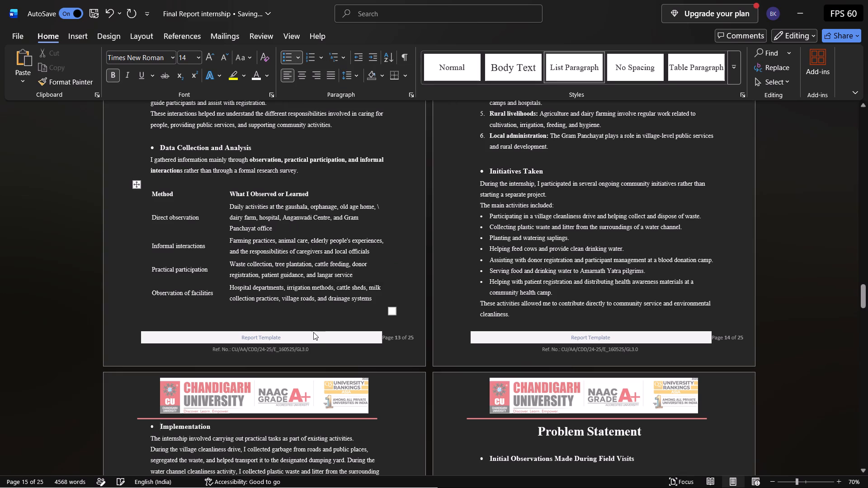
Replace the bullet on the Introduction's "Social Internship: Definition and Meaning" heading with the recently used large round bullet.
scroll(313, 332, up, 4)
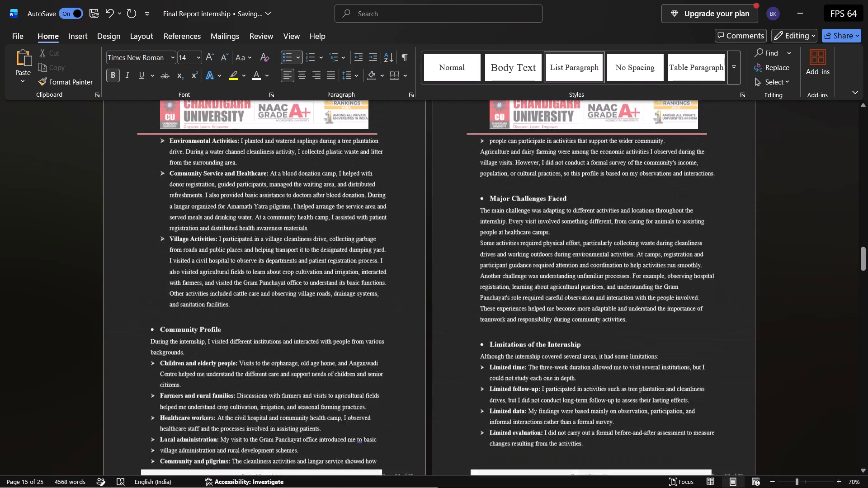
scroll(313, 332, up, 5)
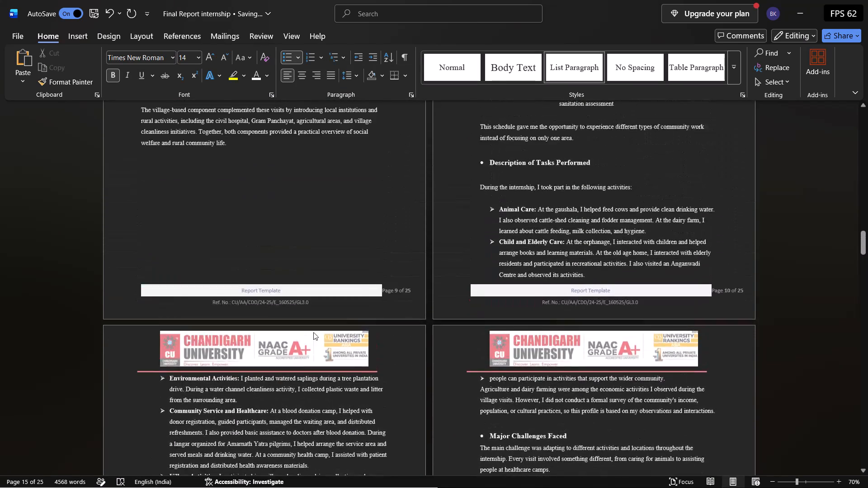
scroll(313, 332, up, 5)
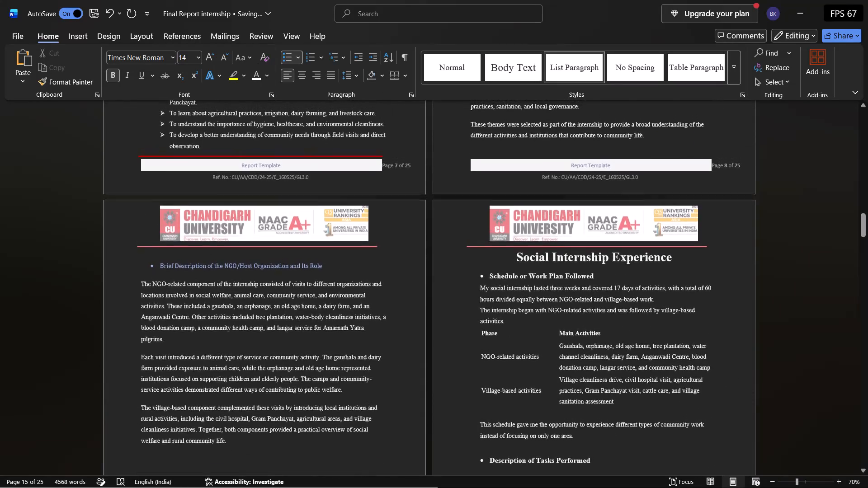
scroll(313, 332, up, 2)
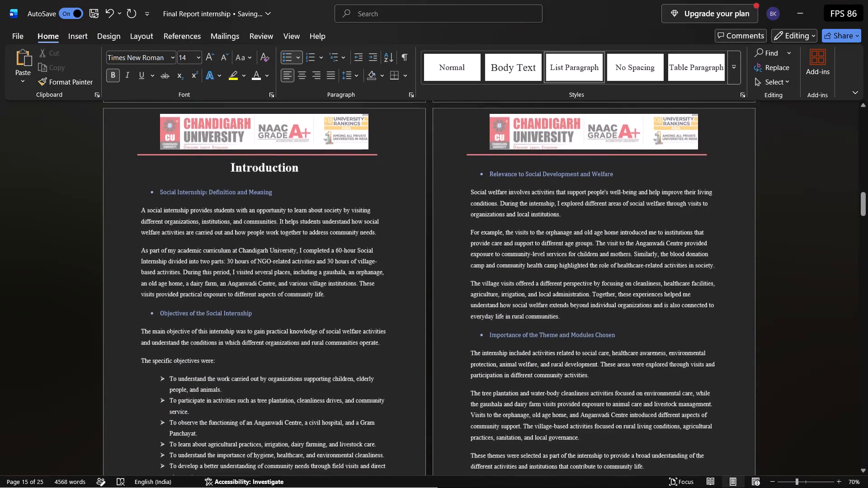
scroll(313, 332, up, 1)
click(158, 176)
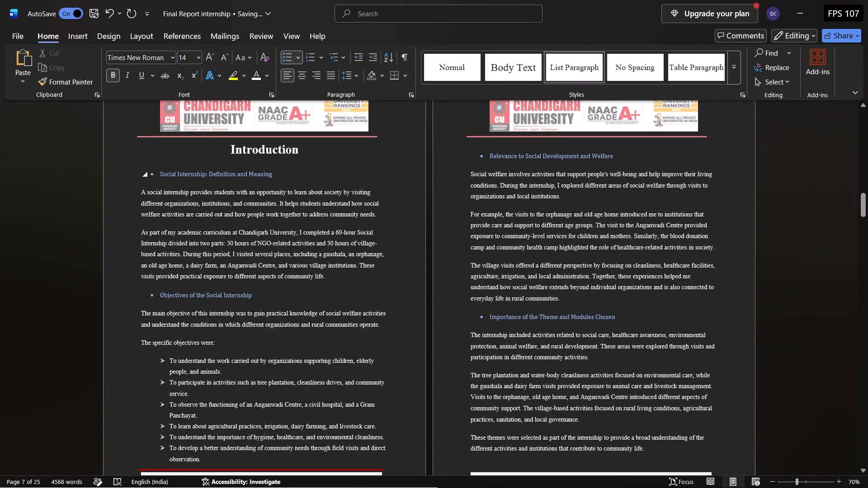
key(BackSpace)
key(BackSpace)
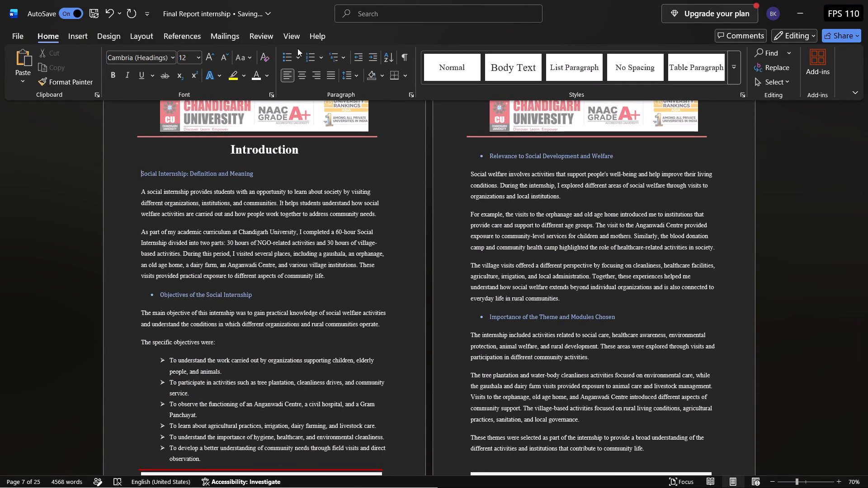
click(299, 59)
click(294, 93)
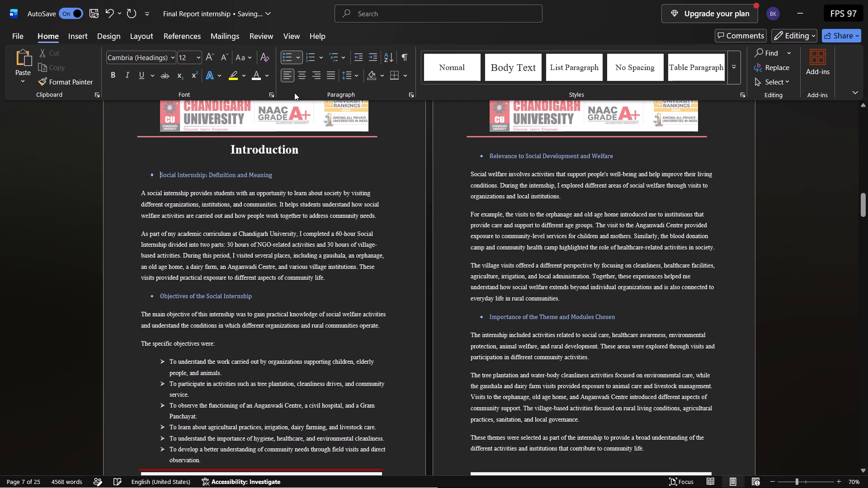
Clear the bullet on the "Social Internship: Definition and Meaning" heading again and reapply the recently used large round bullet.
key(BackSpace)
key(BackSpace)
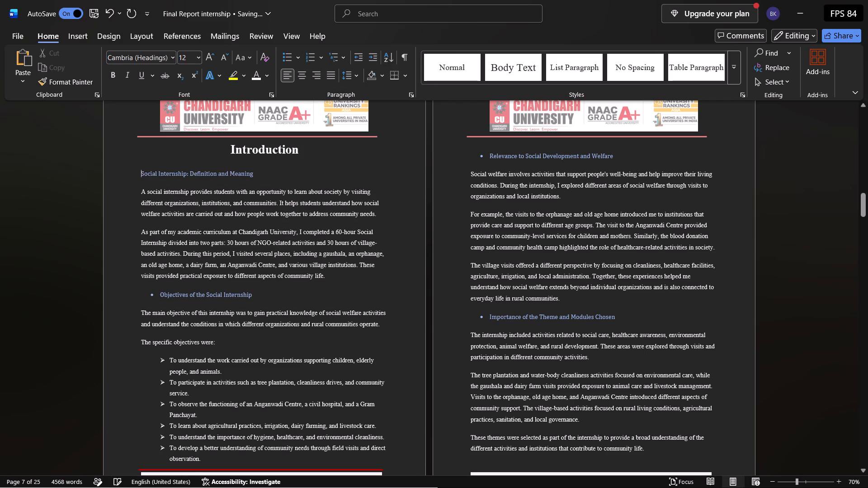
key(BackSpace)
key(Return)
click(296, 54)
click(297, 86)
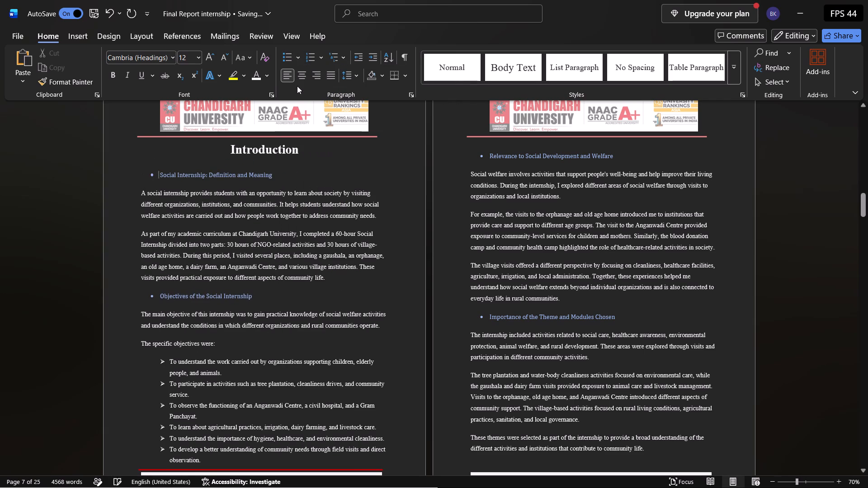
Clear the bullet on the "Objectives of the Social Internship" heading and reapply the large round bullet.
click(158, 297)
key(BackSpace)
key(BackSpace)
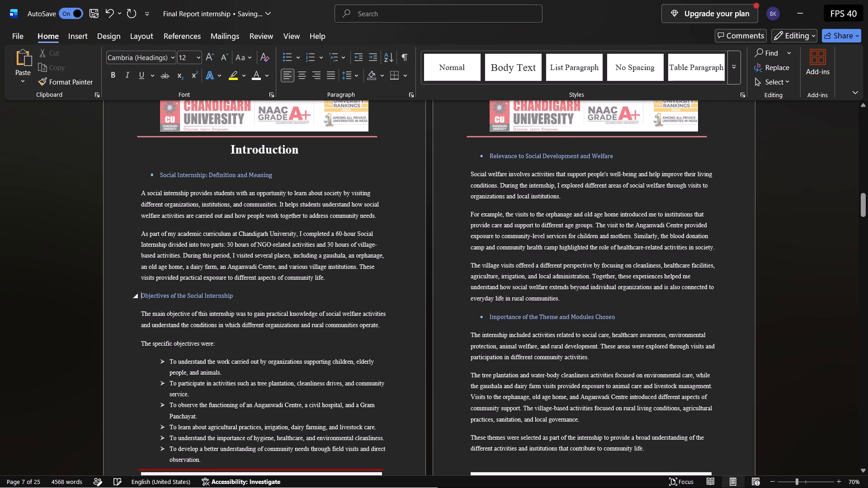
click(293, 57)
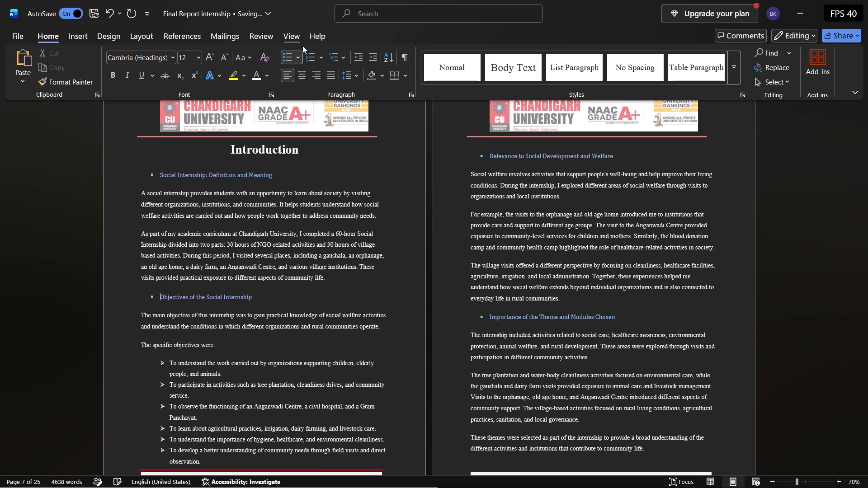
Remove the "6.4" number from the "Personal Growth and Community Connection" heading and give the heading a round bullet.
scroll(454, 147, down, 2)
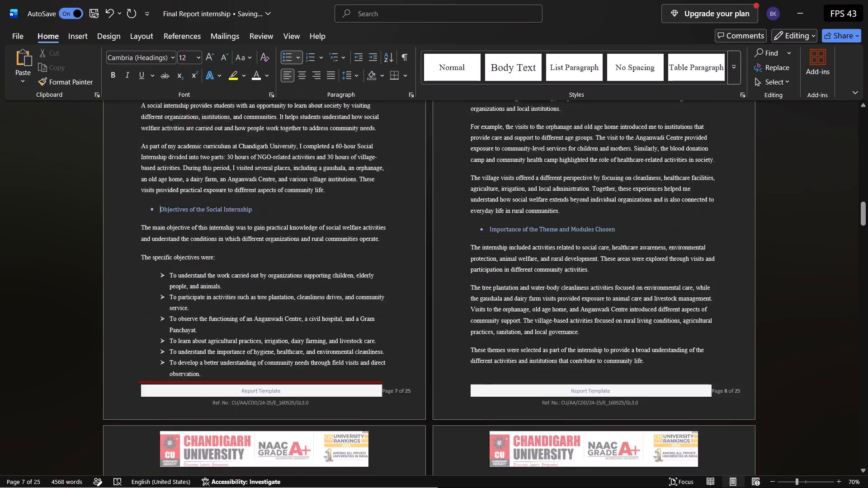
scroll(454, 147, down, 9)
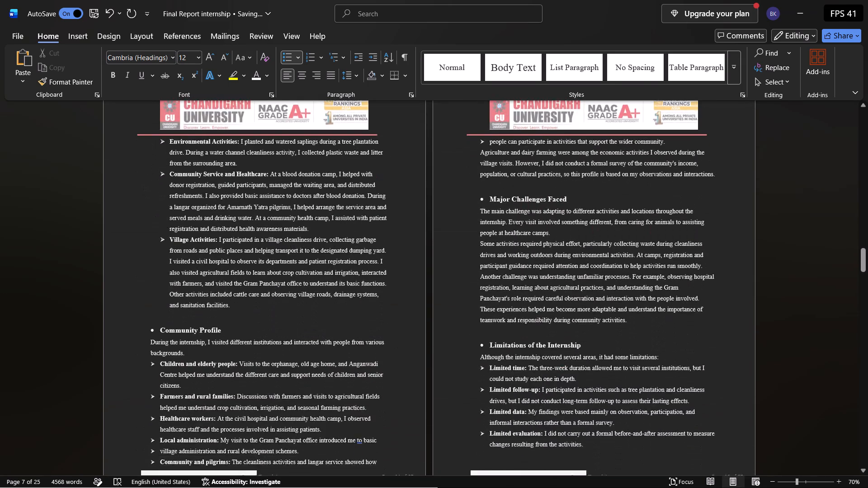
scroll(454, 147, down, 3)
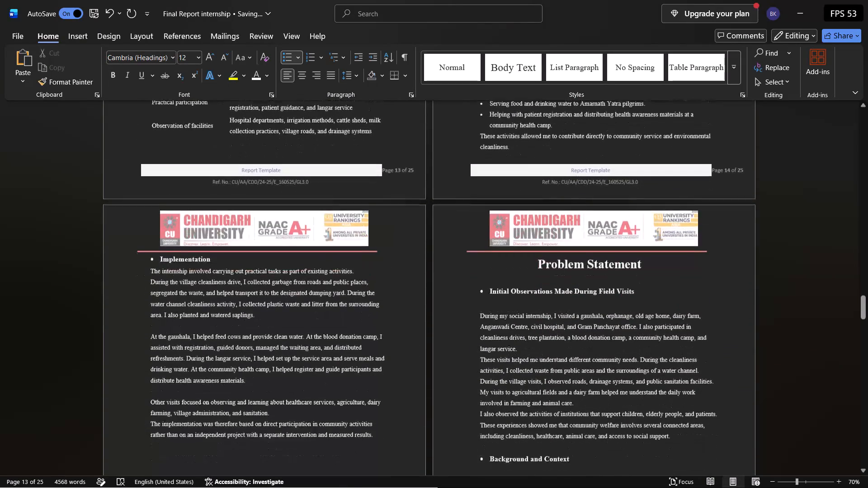
scroll(454, 147, down, 3)
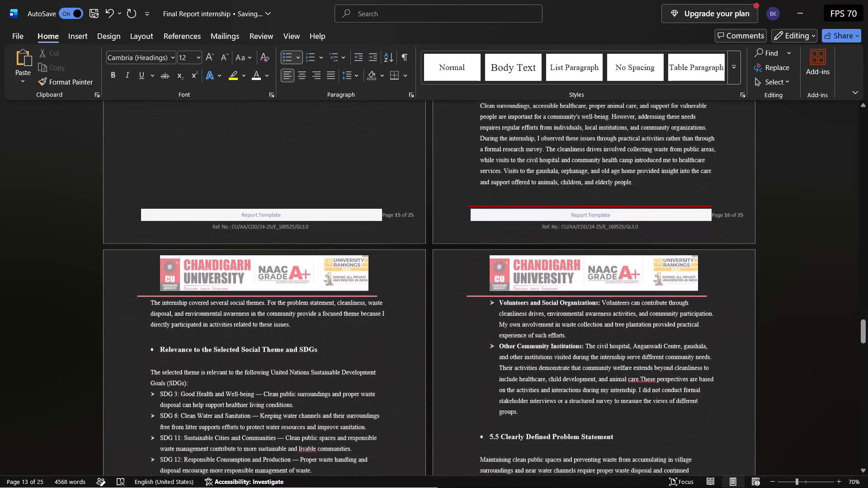
scroll(454, 147, down, 4)
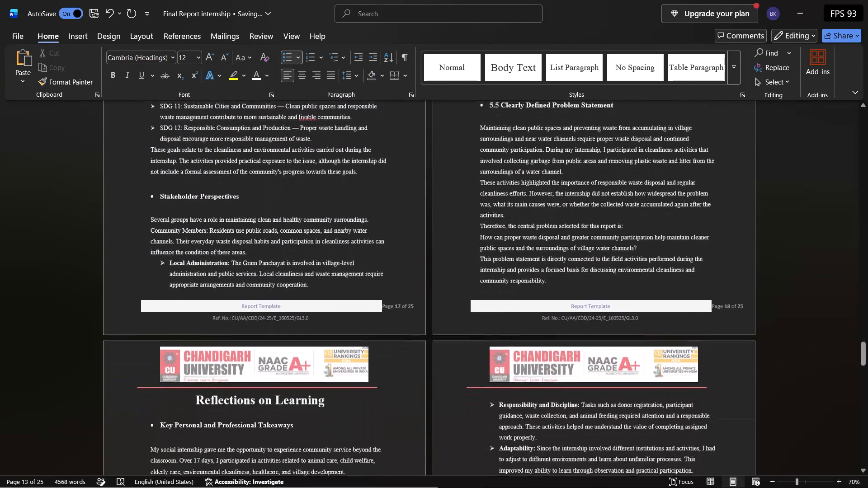
scroll(454, 147, down, 4)
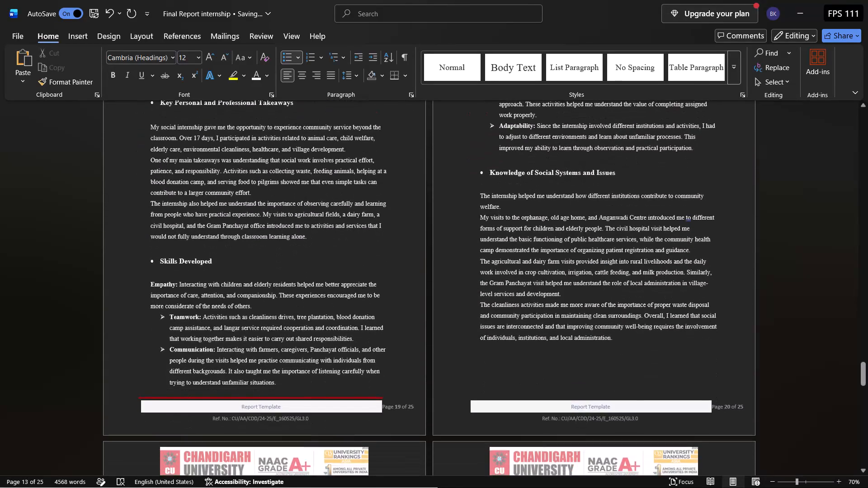
scroll(454, 147, down, 2)
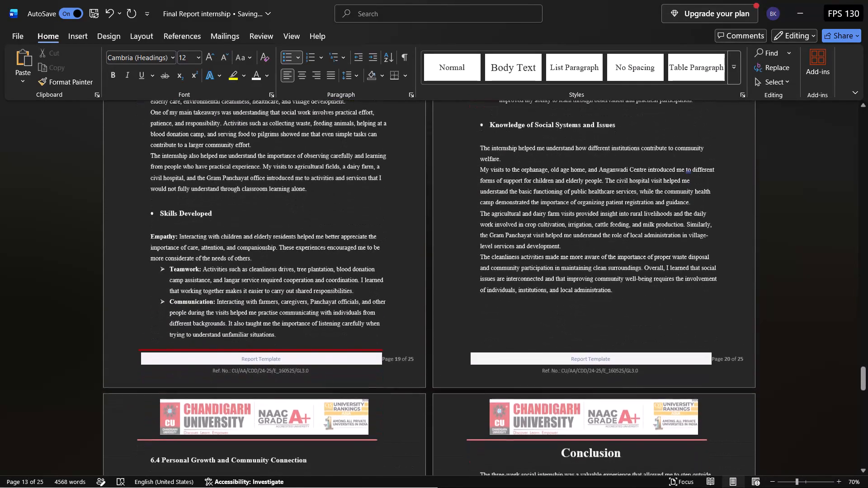
scroll(454, 147, down, 2)
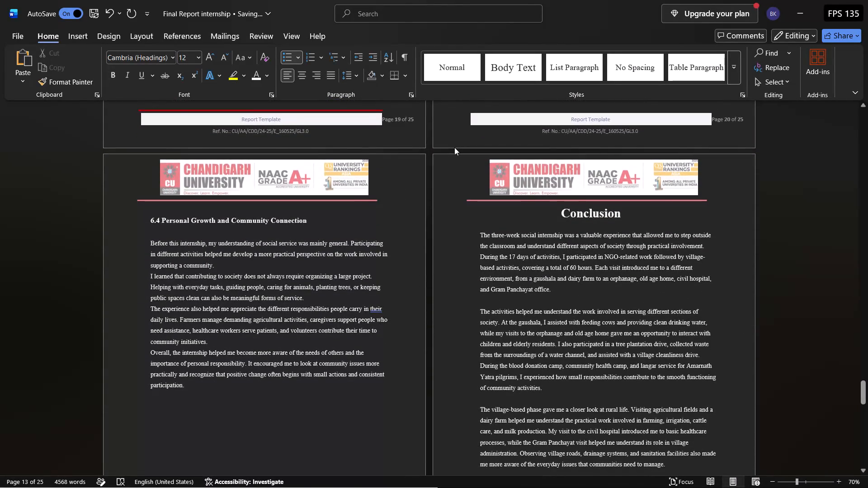
scroll(454, 147, right, 2)
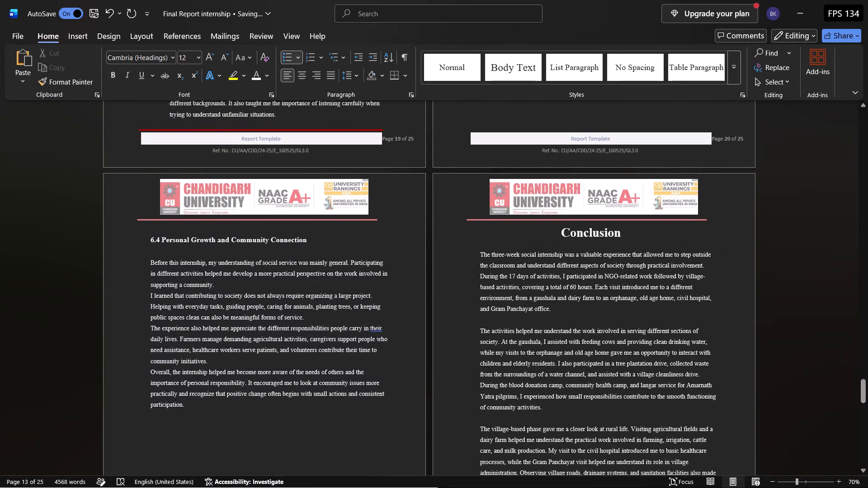
click(161, 238)
key(BackSpace)
key(BackSpace)
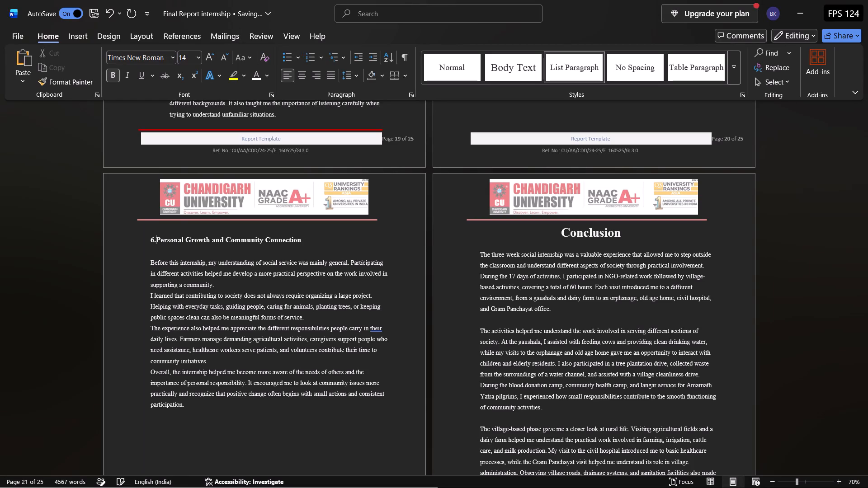
key(BackSpace)
key(BackSpace)
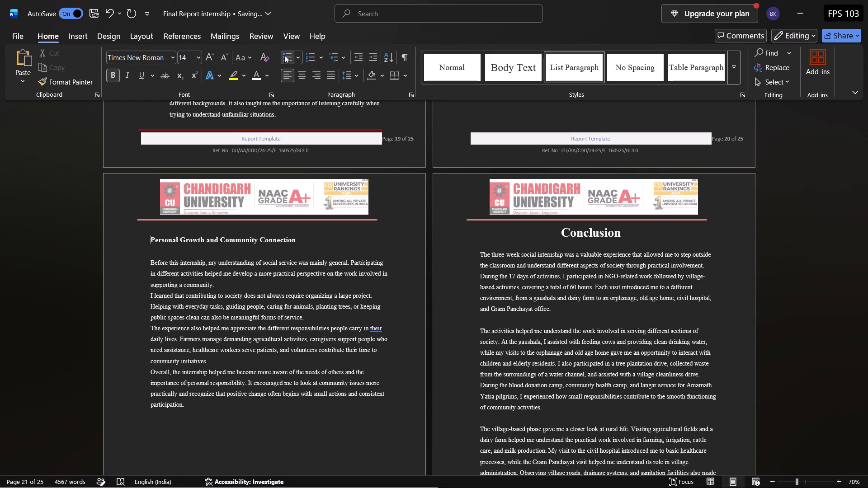
click(283, 58)
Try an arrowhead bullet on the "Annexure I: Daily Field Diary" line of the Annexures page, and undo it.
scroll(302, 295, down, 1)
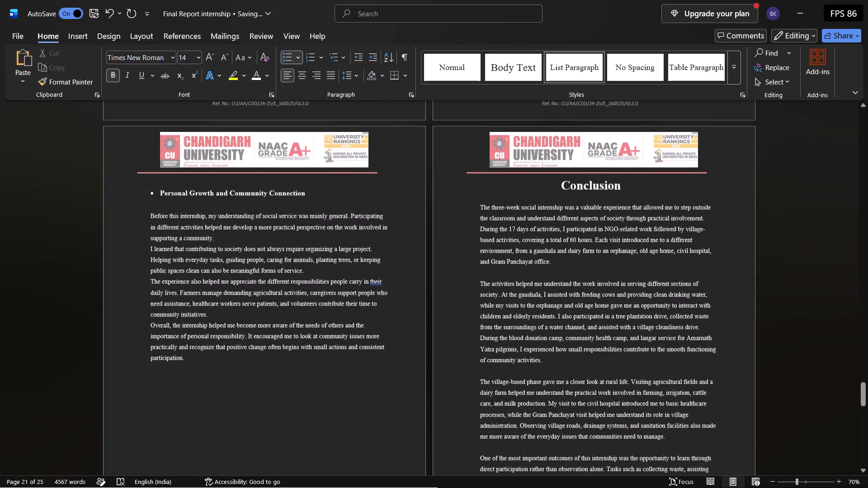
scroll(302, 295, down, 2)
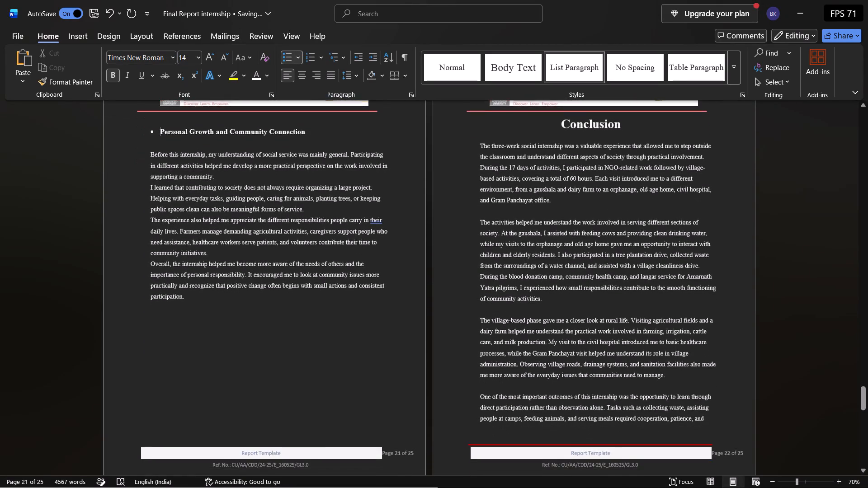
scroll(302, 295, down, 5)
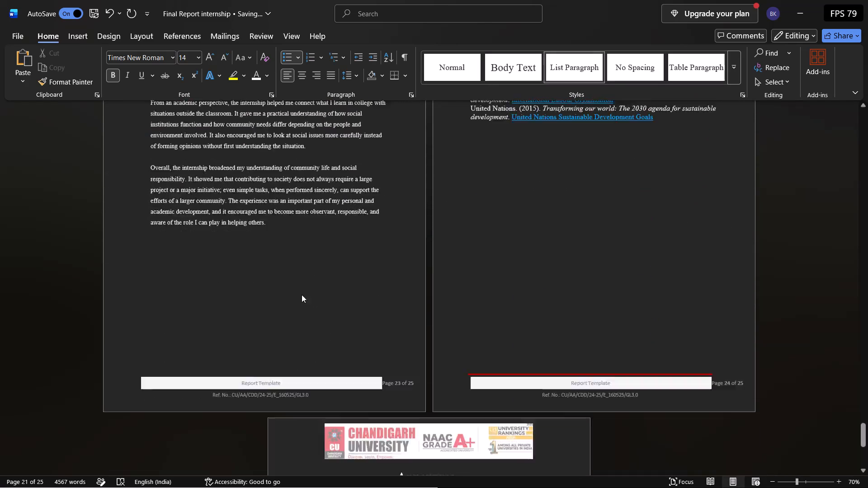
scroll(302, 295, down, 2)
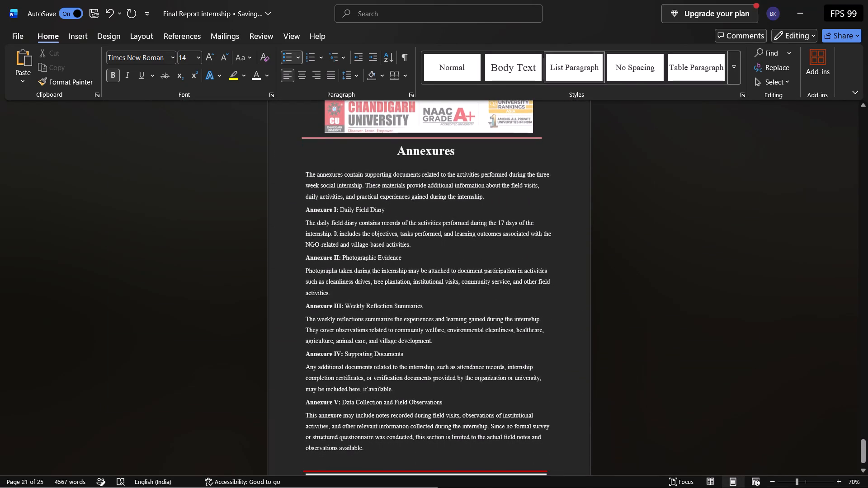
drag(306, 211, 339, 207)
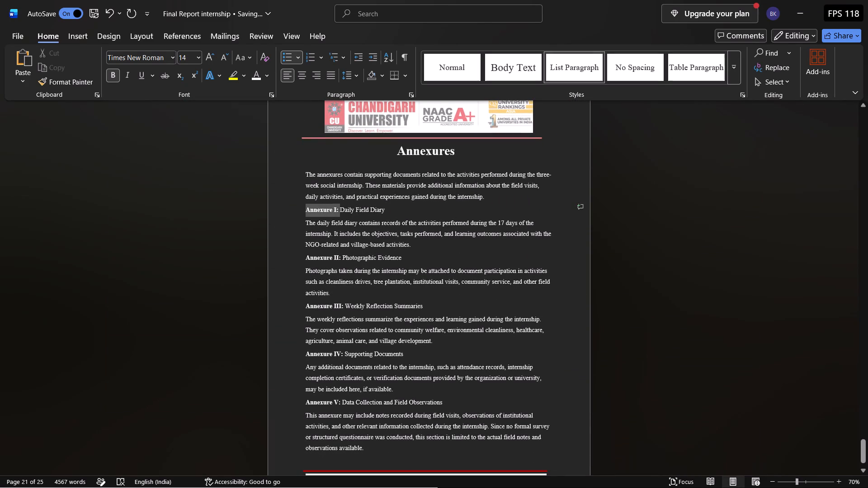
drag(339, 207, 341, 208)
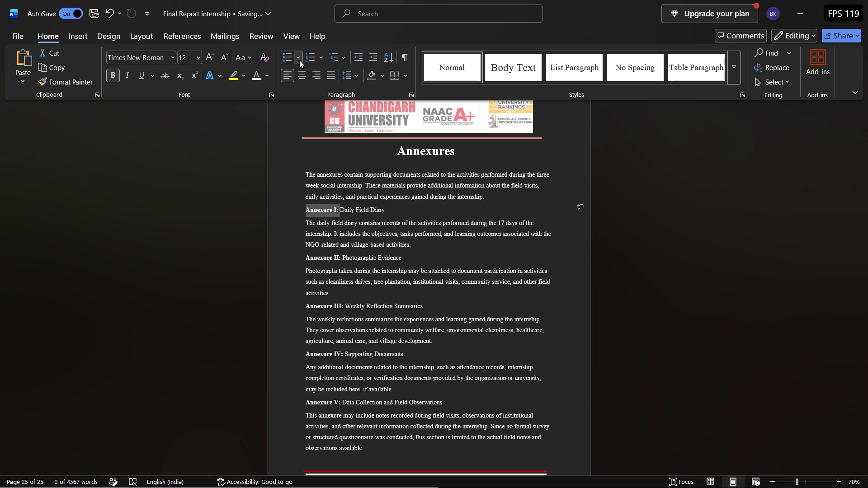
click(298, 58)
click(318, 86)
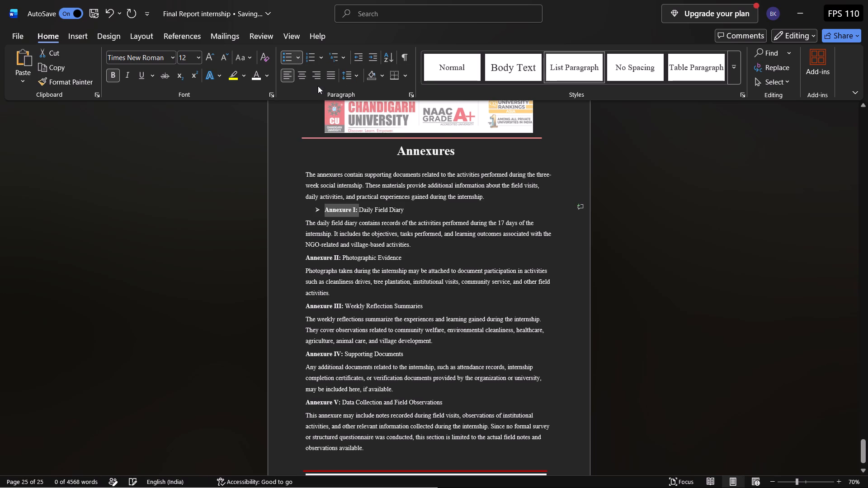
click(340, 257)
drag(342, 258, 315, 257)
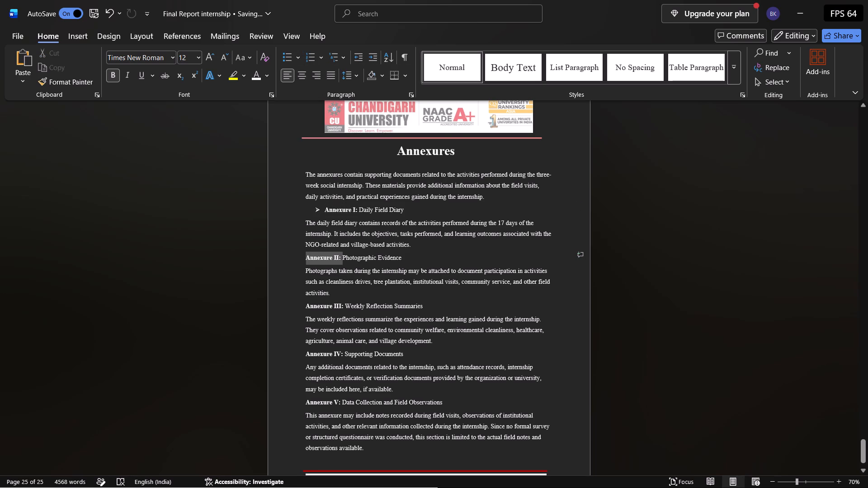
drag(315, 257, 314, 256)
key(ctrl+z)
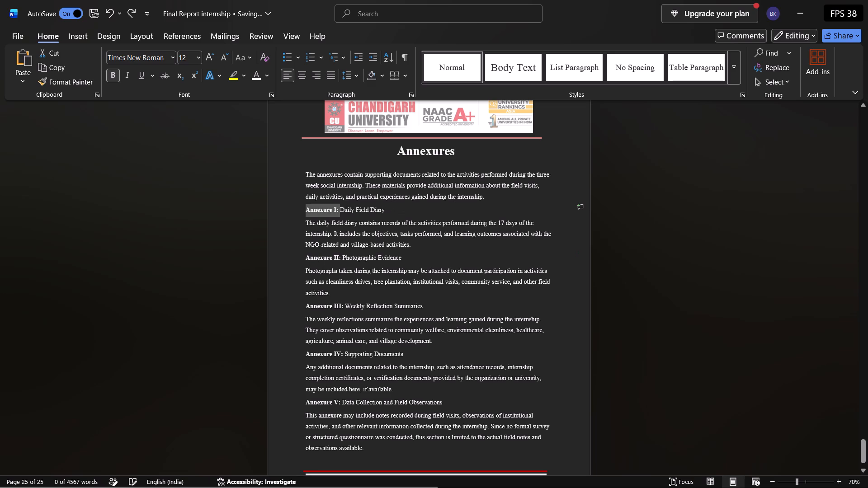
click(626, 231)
Open the print preview of the report and check the front pages from the certificate letter through the Index.
scroll(626, 231, down, 2)
scroll(626, 231, up, 3)
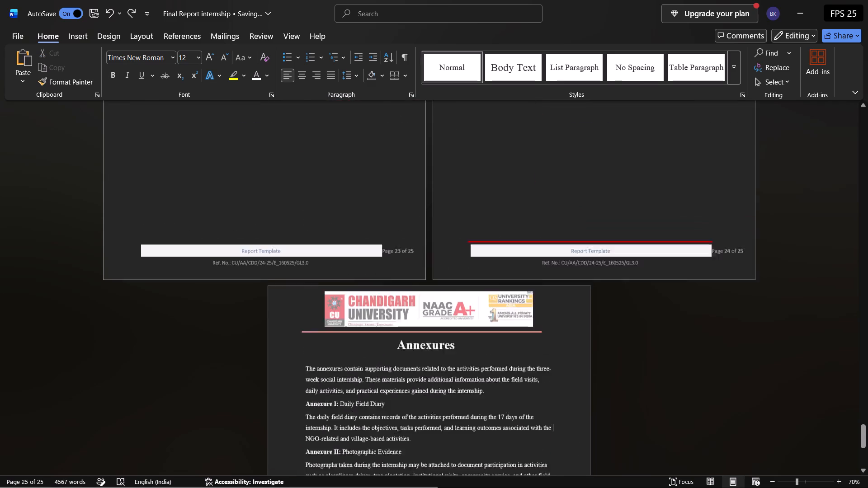
scroll(626, 231, up, 7)
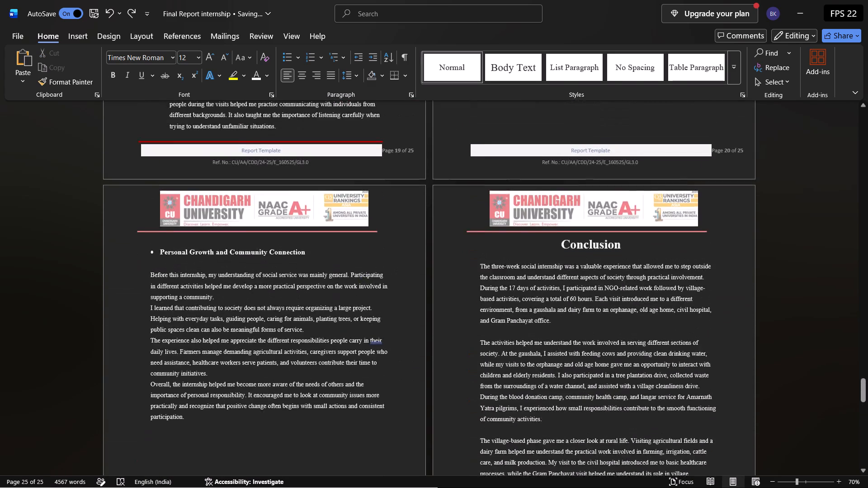
scroll(626, 231, up, 13)
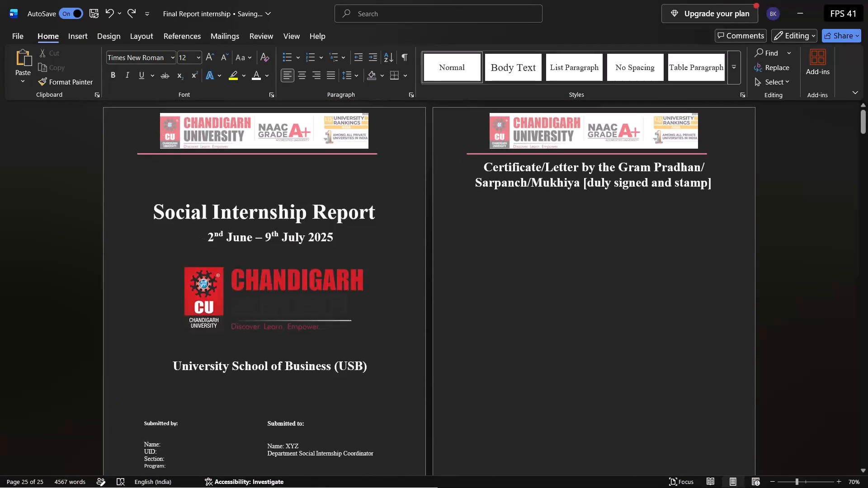
click(5, 36)
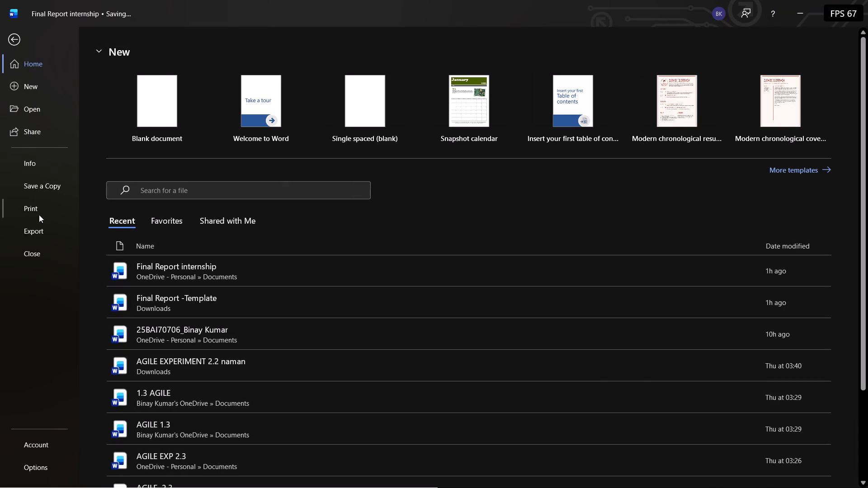
click(39, 215)
scroll(499, 240, down, 1)
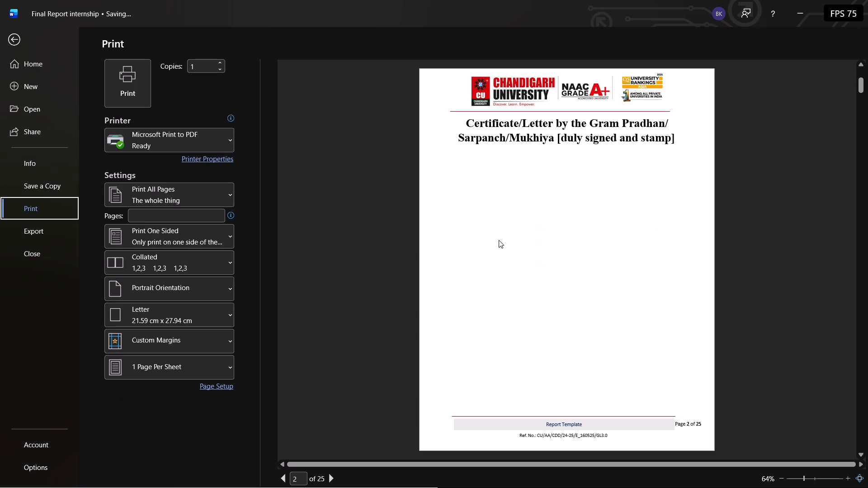
scroll(499, 240, down, 1)
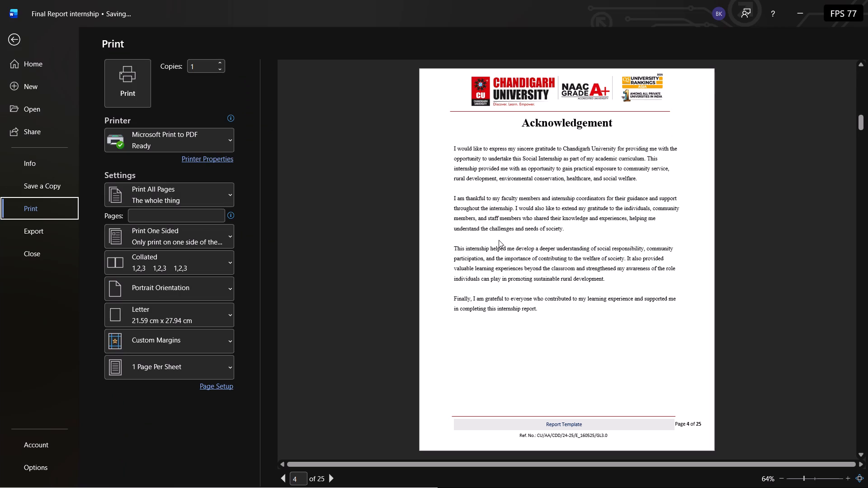
scroll(499, 240, down, 1)
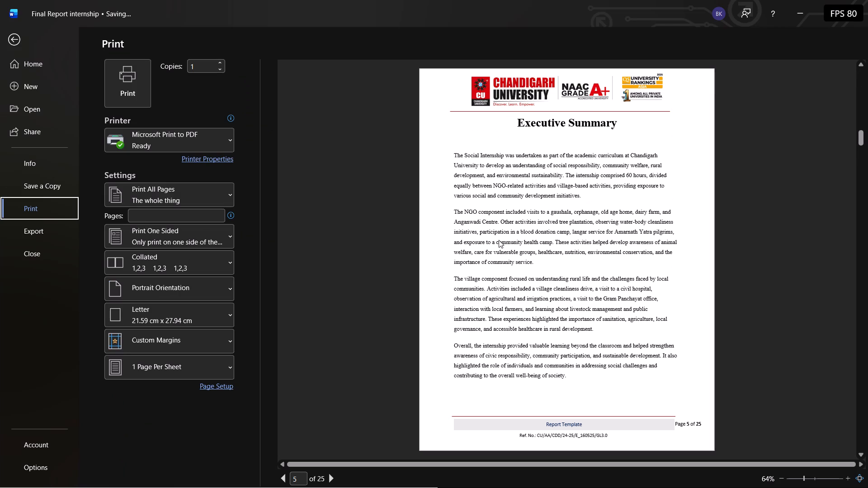
scroll(499, 240, down, 1)
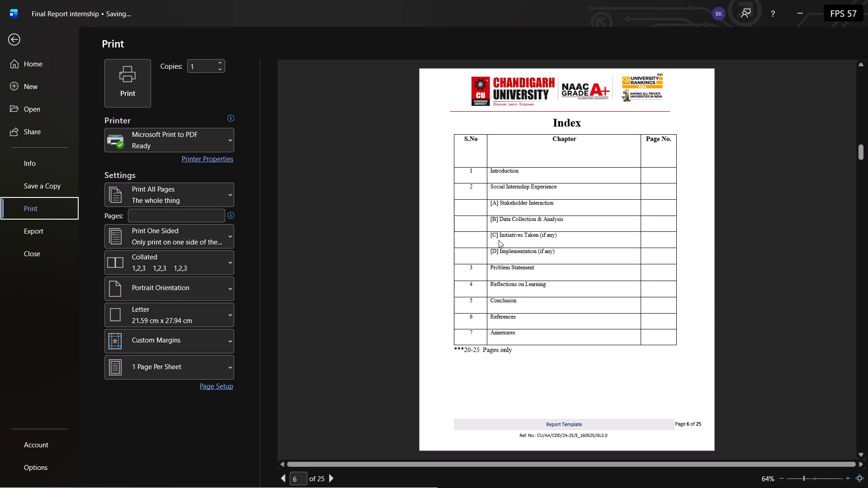
scroll(499, 240, down, 2)
Examine the bulleted subheadings and nested arrowhead items of the Introduction chapter, pages 7 to 9, in the print preview.
scroll(499, 240, down, 1)
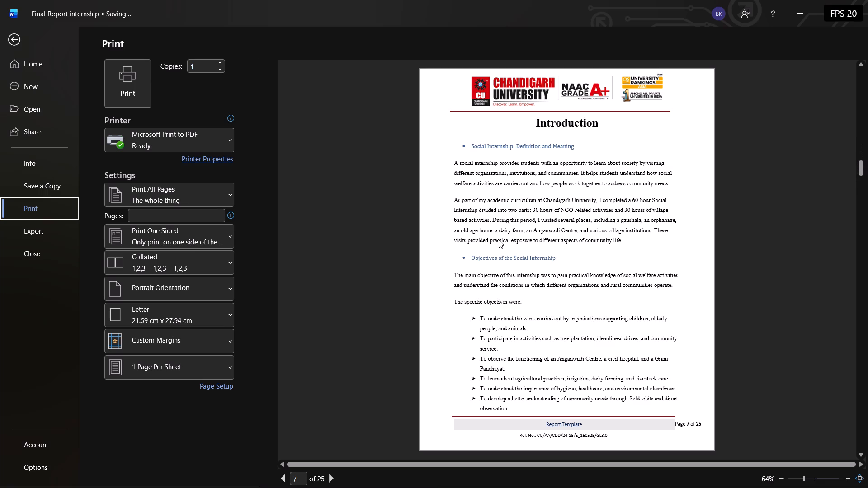
scroll(499, 240, down, 1)
ctrl+scroll(592, 226, up, 7)
ctrl+scroll(592, 226, down, 4)
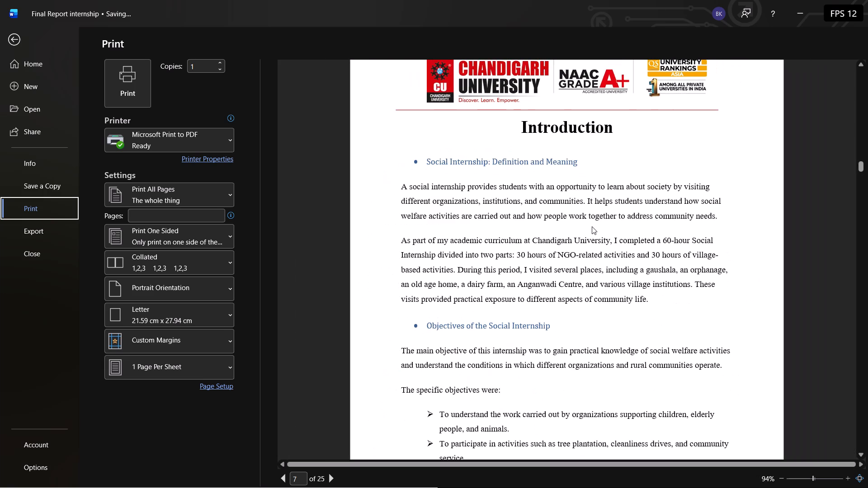
scroll(592, 226, down, 1)
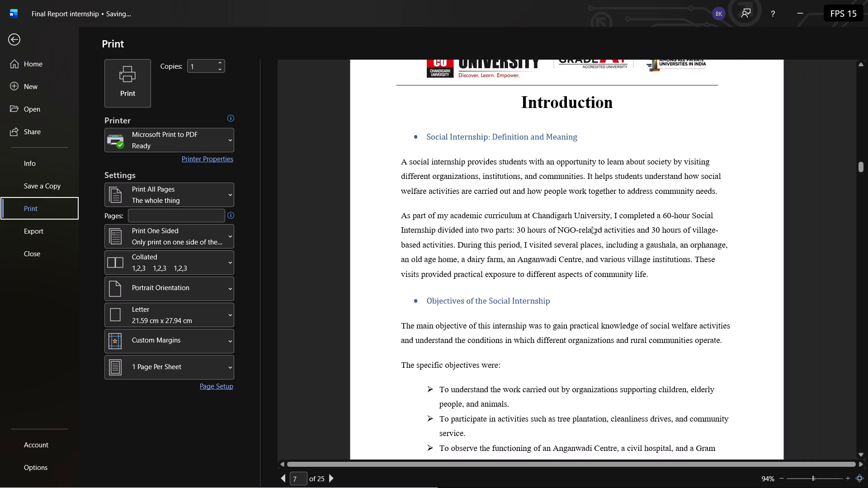
scroll(592, 226, down, 2)
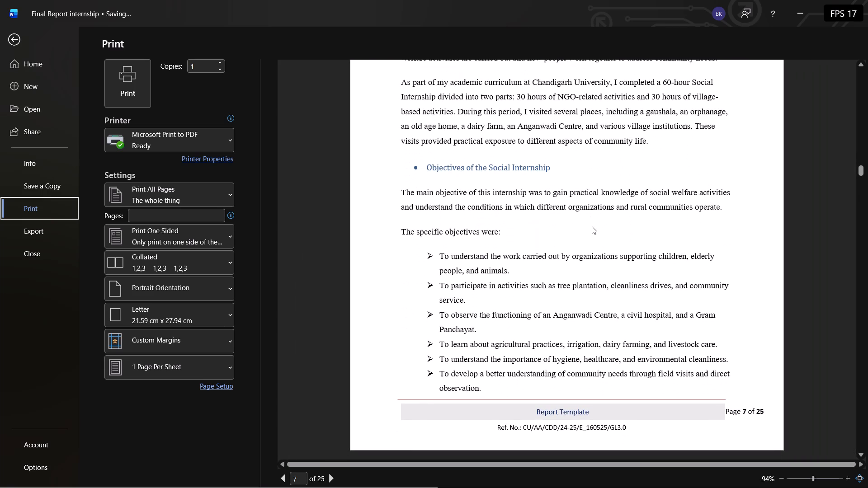
ctrl+scroll(592, 226, down, 1)
scroll(592, 226, down, 1)
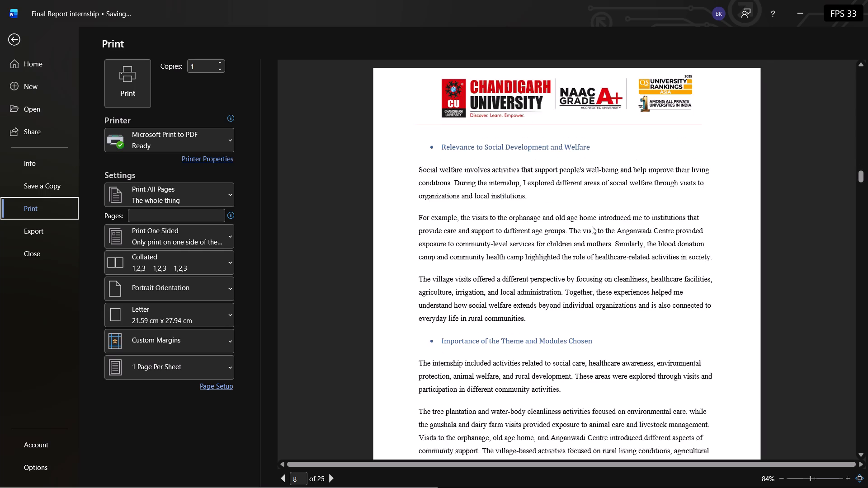
scroll(592, 226, down, 3)
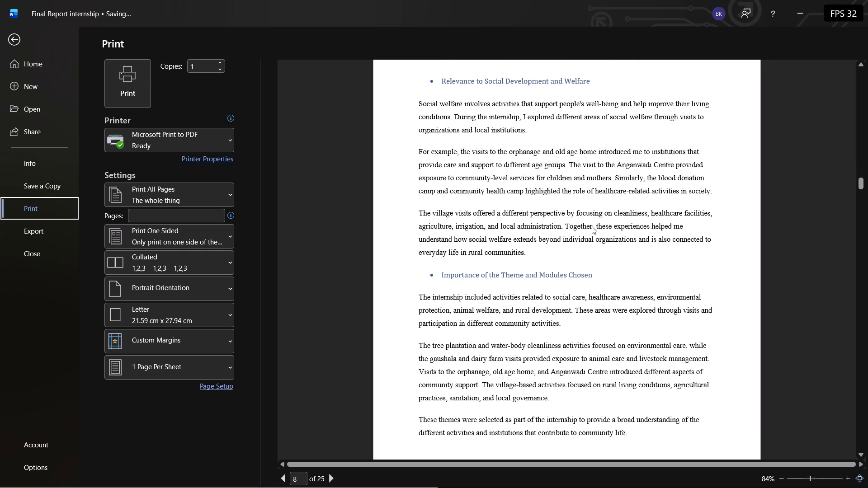
scroll(592, 226, down, 2)
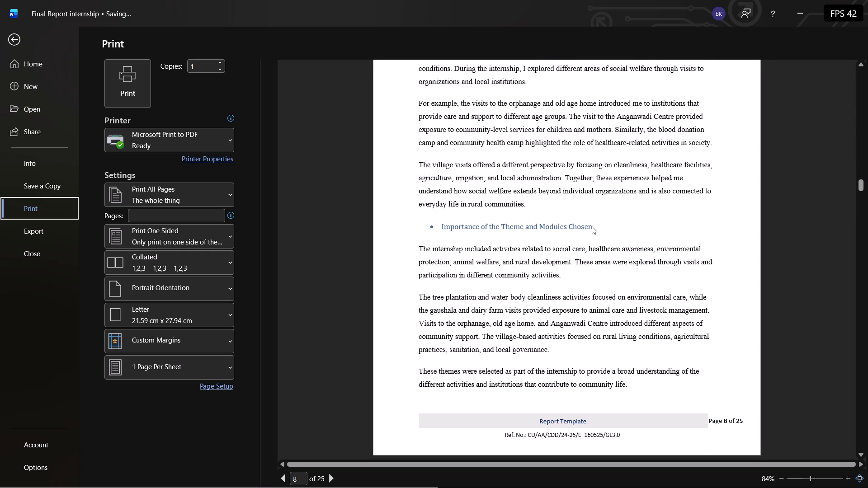
scroll(592, 226, down, 2)
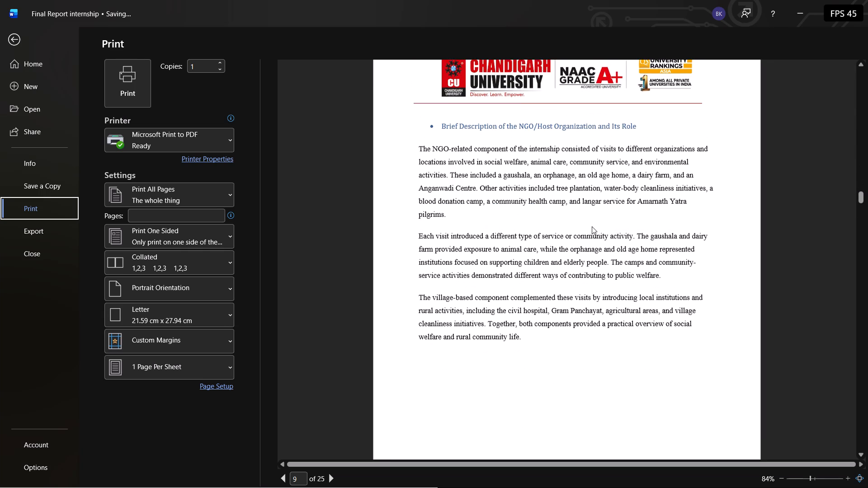
Review the bullets from the Social Internship Experience chapter onward to the Annexures page in the preview, and return to editing.
scroll(592, 226, down, 3)
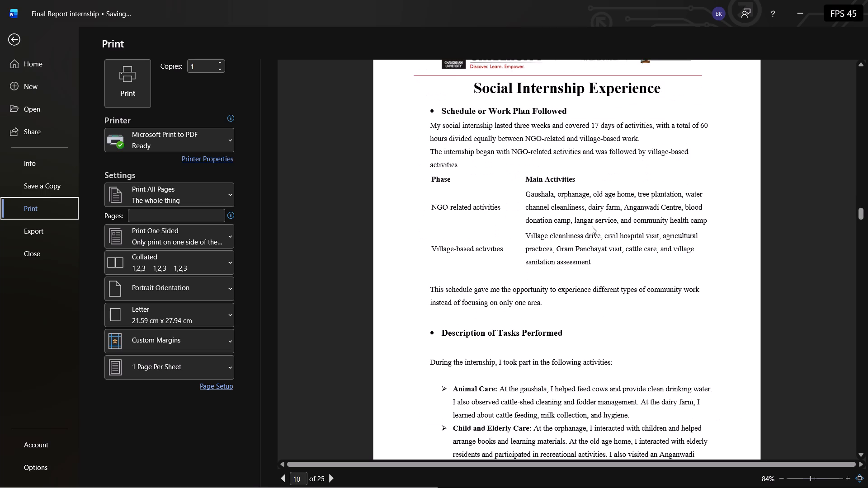
ctrl+scroll(592, 226, down, 2)
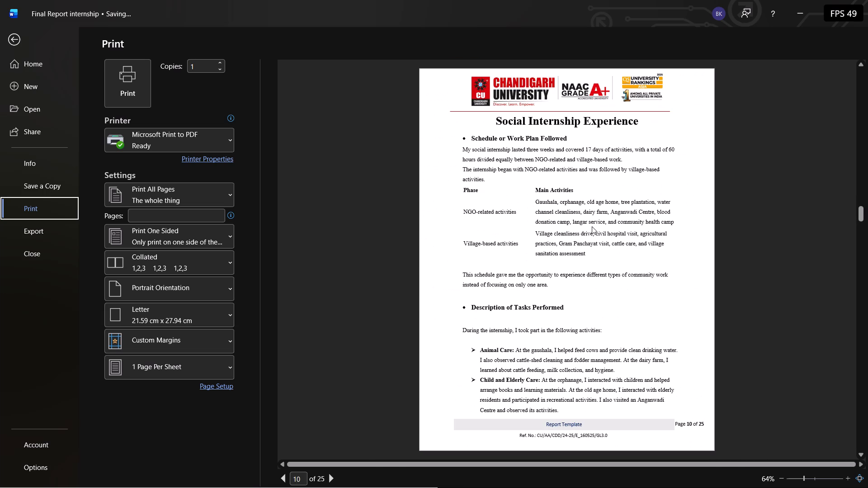
scroll(592, 226, down, 1)
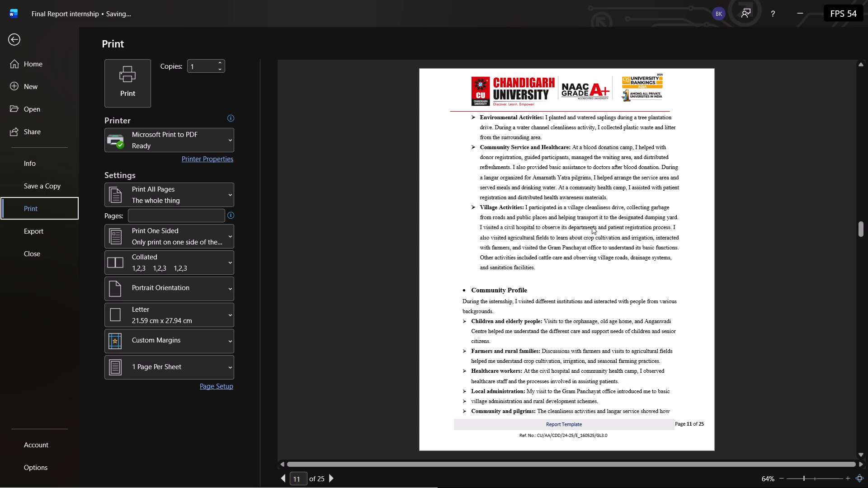
scroll(592, 226, down, 1)
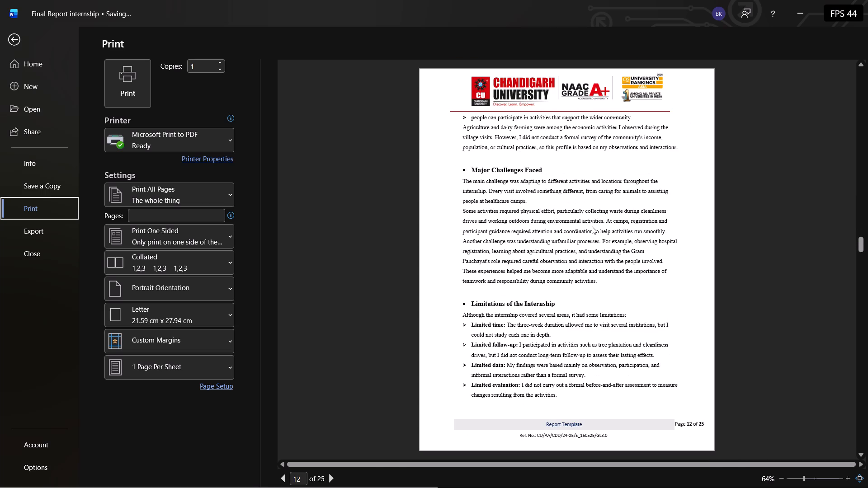
scroll(592, 226, down, 1)
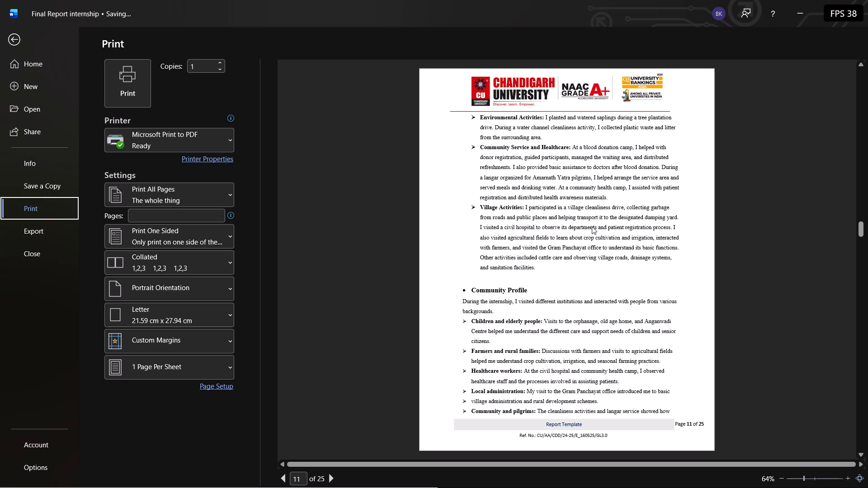
scroll(592, 226, down, 1)
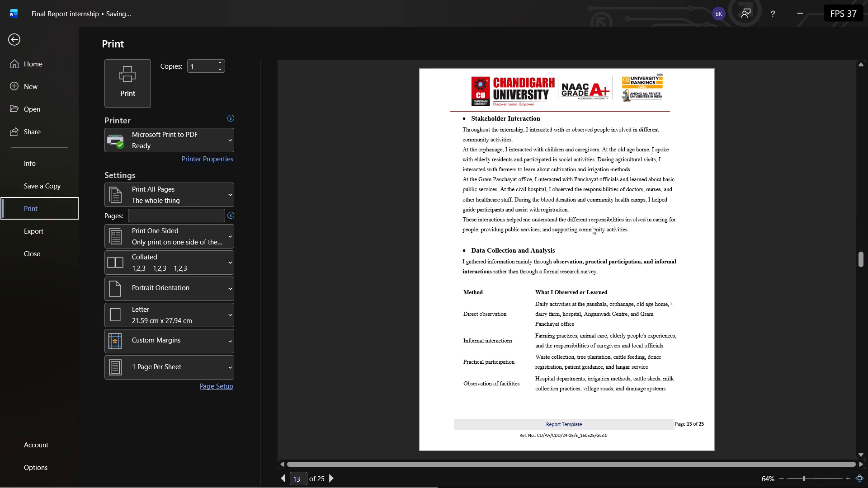
scroll(592, 226, down, 2)
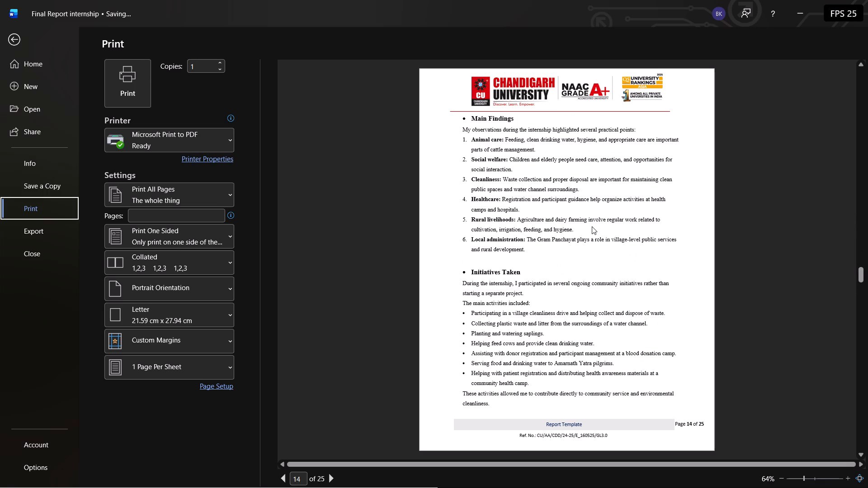
scroll(592, 226, down, 1)
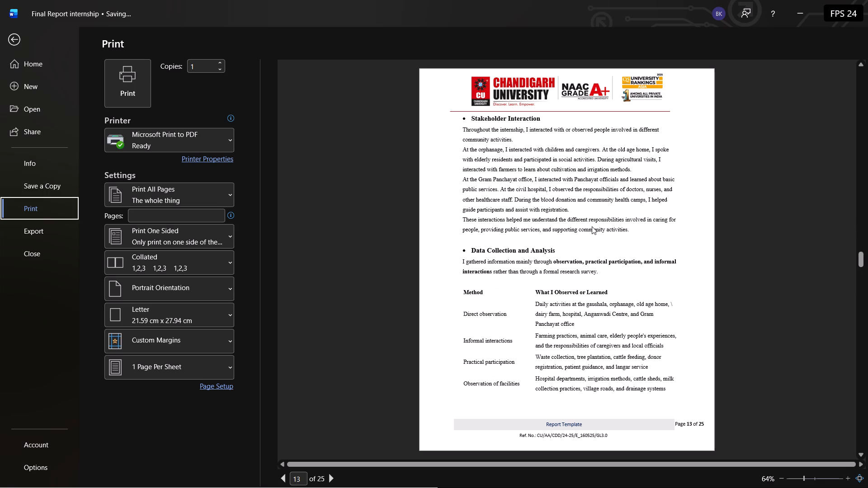
scroll(592, 226, down, 2)
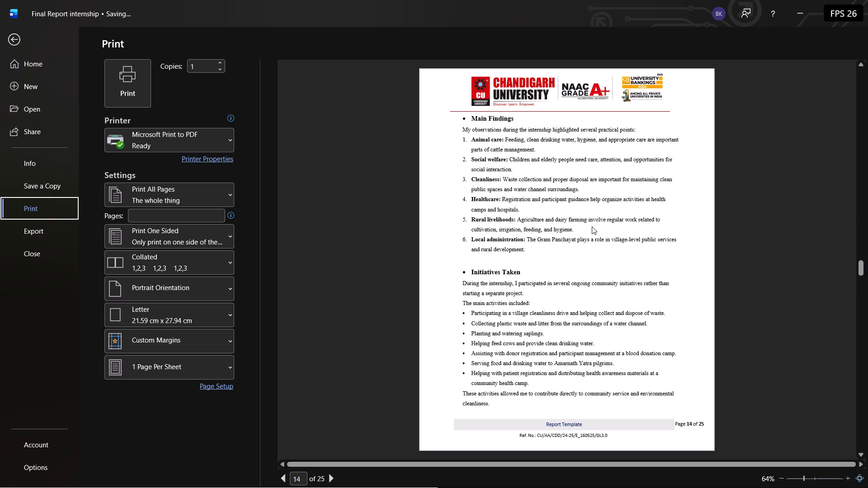
scroll(592, 226, down, 3)
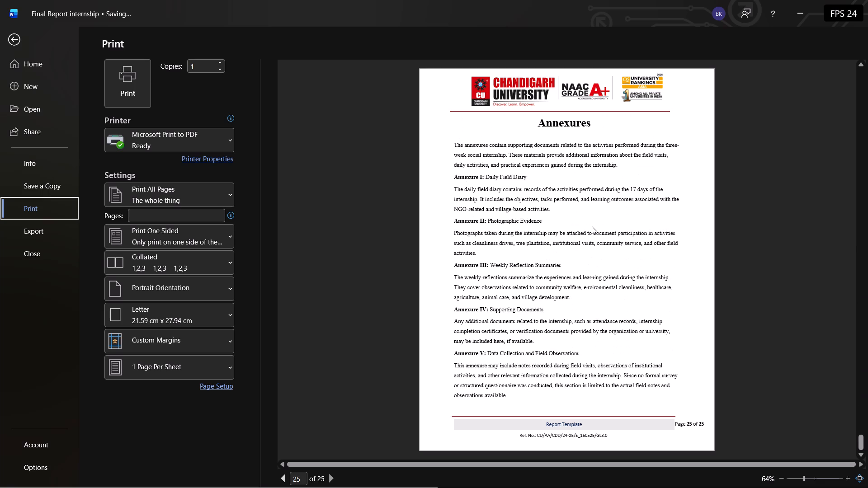
scroll(592, 226, down, 2)
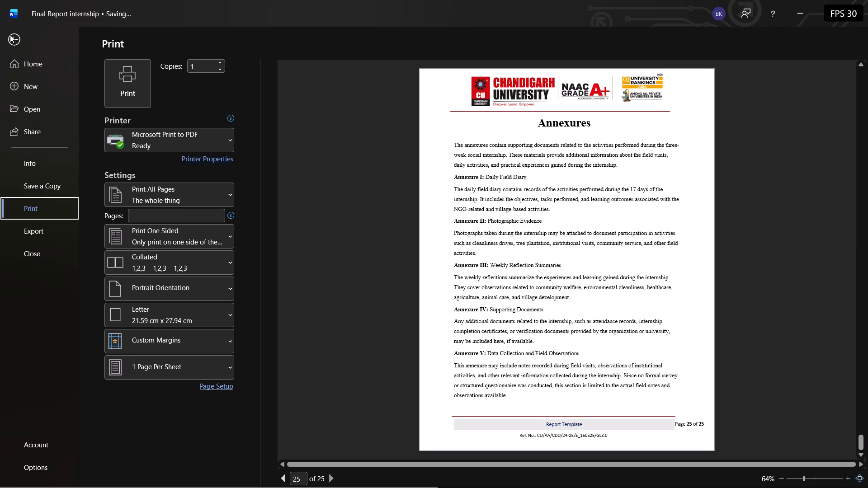
click(9, 34)
Move the round bullets of the two subheadings on page 8 of the Introduction out to the text margin.
scroll(337, 305, up, 15)
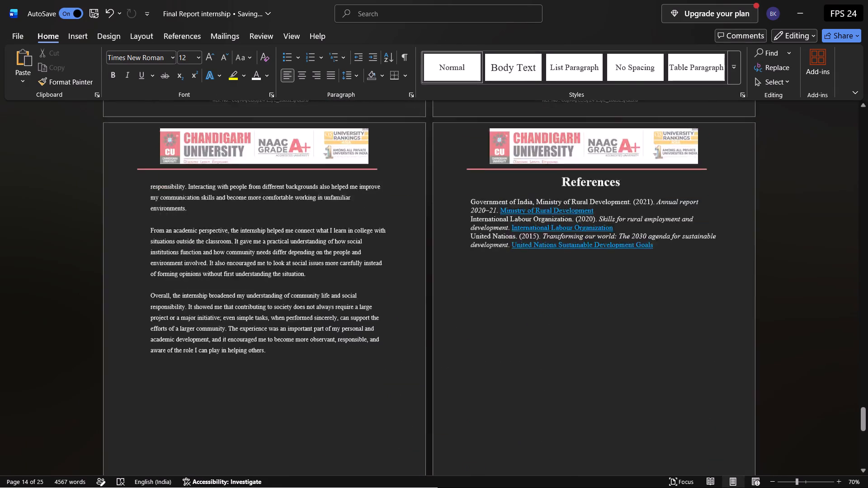
scroll(337, 305, up, 3)
scroll(337, 305, down, 3)
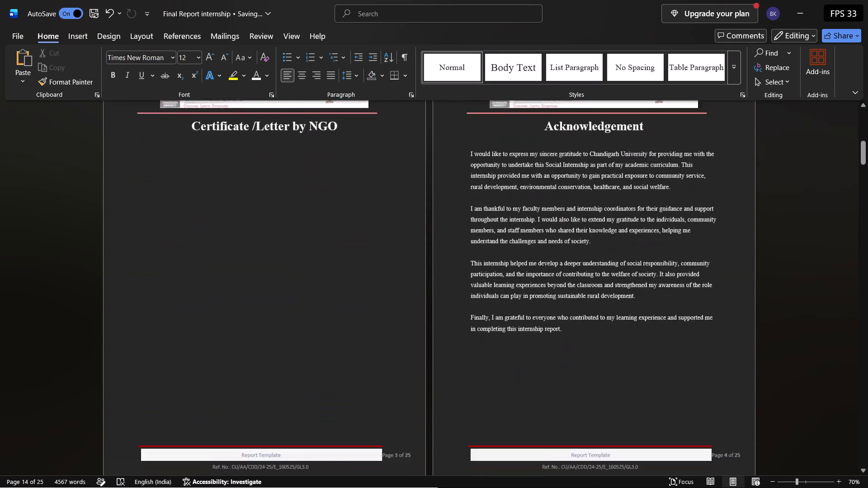
scroll(337, 305, down, 4)
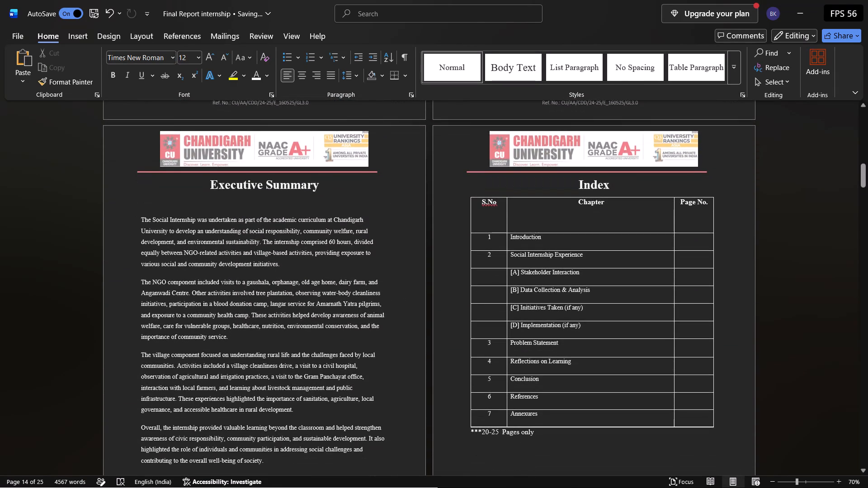
scroll(467, 299, down, 3)
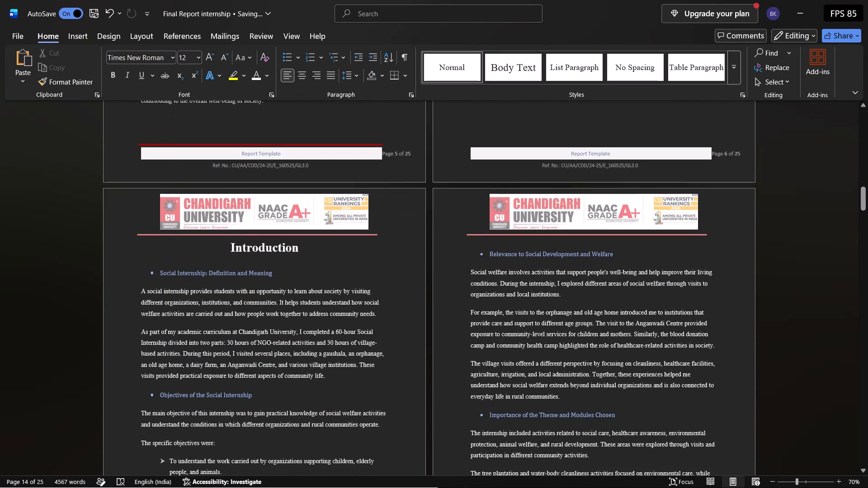
drag(482, 253, 476, 256)
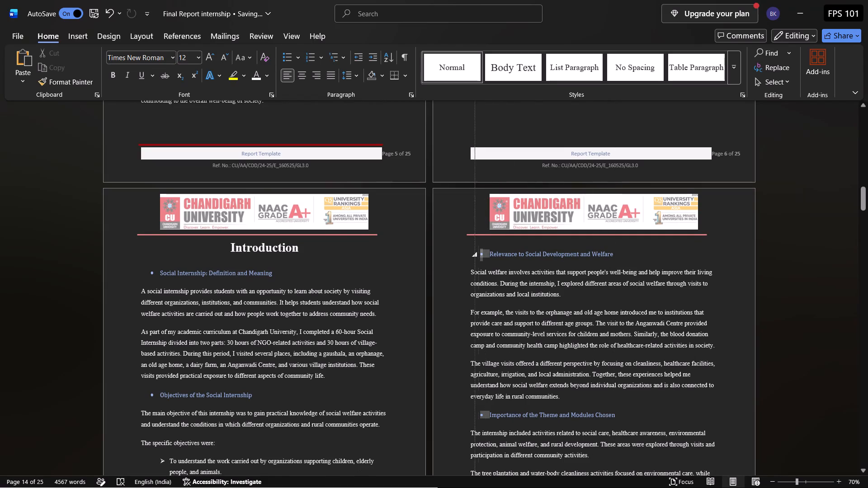
drag(476, 256, 471, 256)
Align the bullets of the two Introduction subheadings on page 7 with the text margin as well.
scroll(178, 300, down, 1)
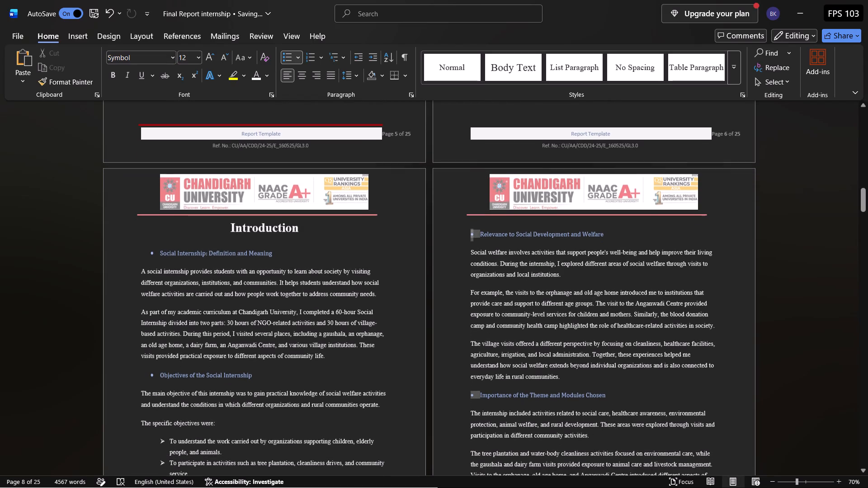
click(155, 252)
double_click(152, 251)
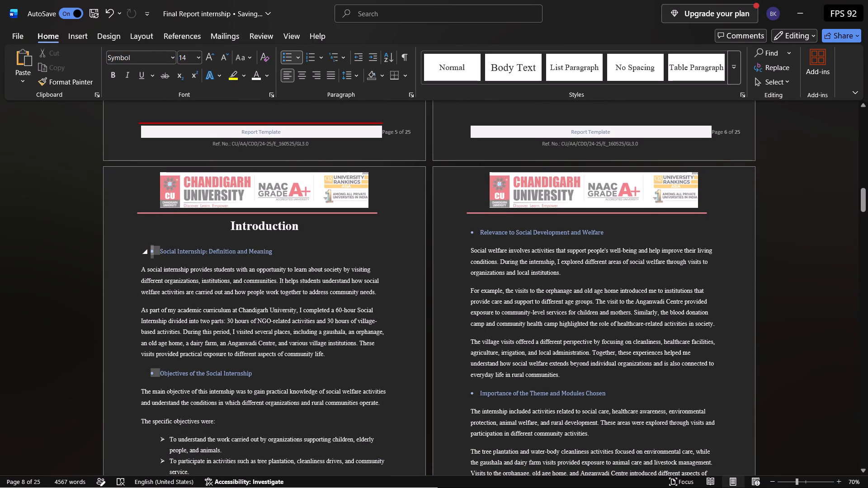
drag(152, 251, 142, 251)
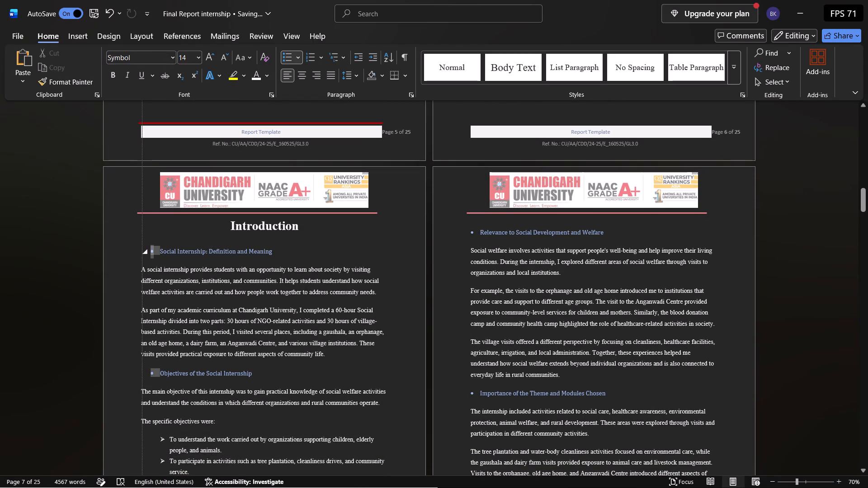
drag(142, 251, 139, 251)
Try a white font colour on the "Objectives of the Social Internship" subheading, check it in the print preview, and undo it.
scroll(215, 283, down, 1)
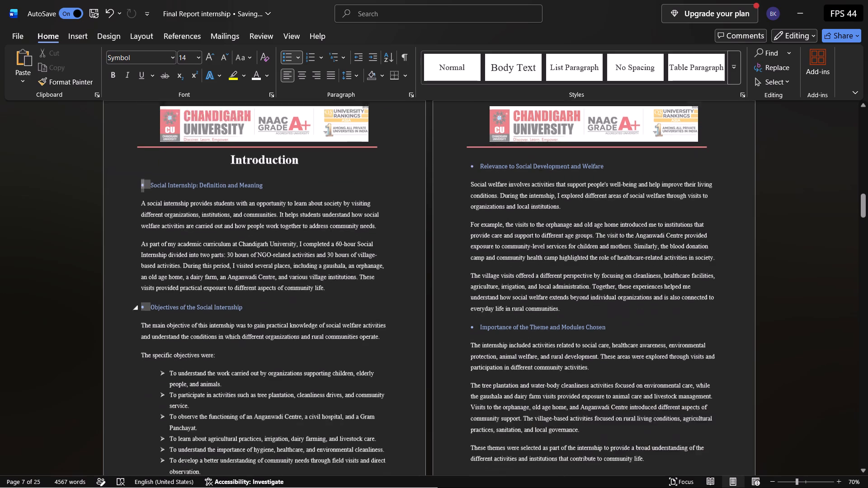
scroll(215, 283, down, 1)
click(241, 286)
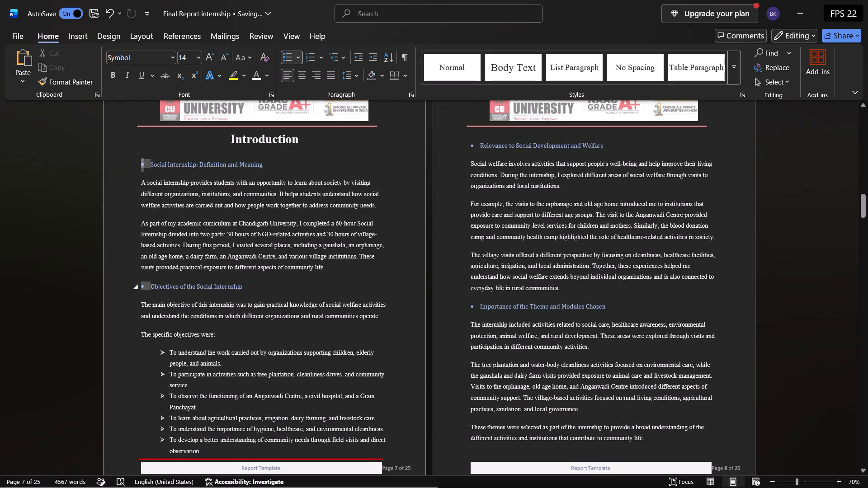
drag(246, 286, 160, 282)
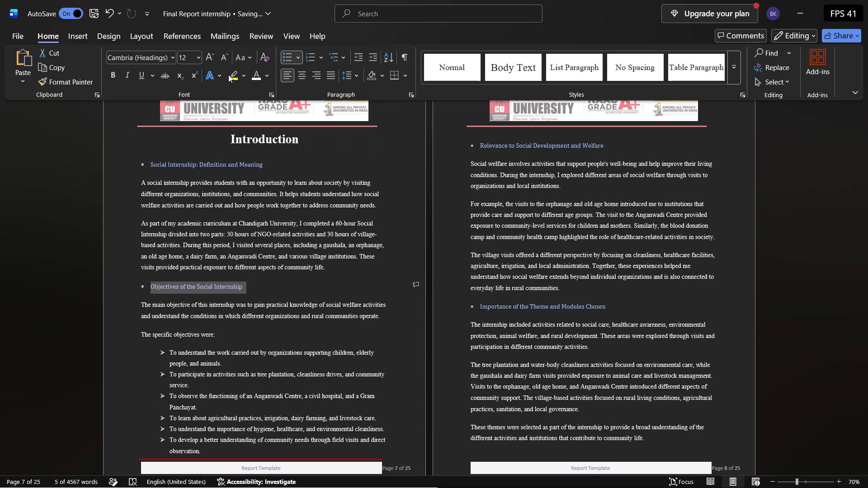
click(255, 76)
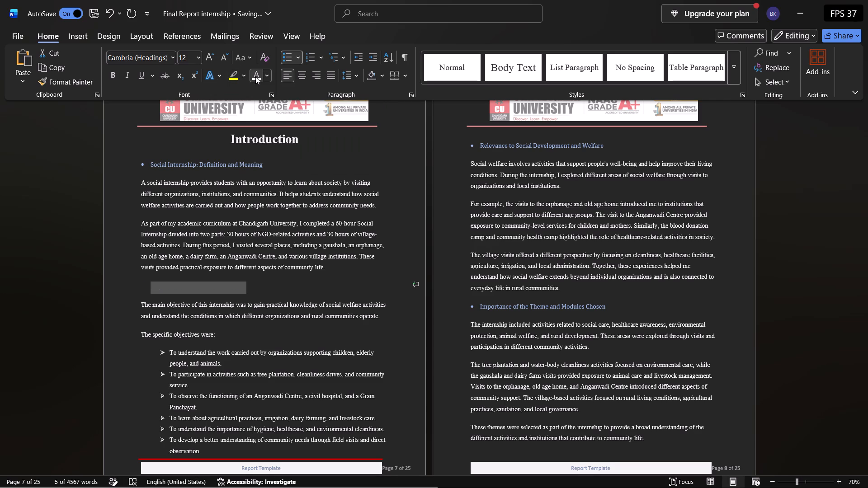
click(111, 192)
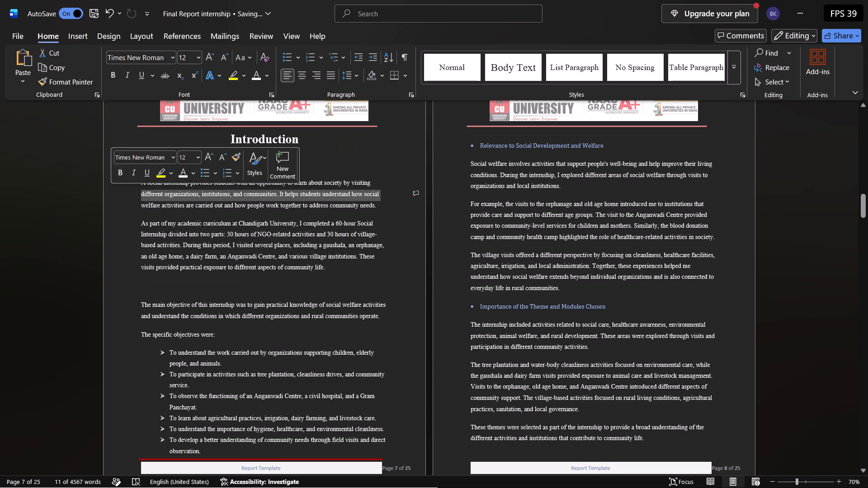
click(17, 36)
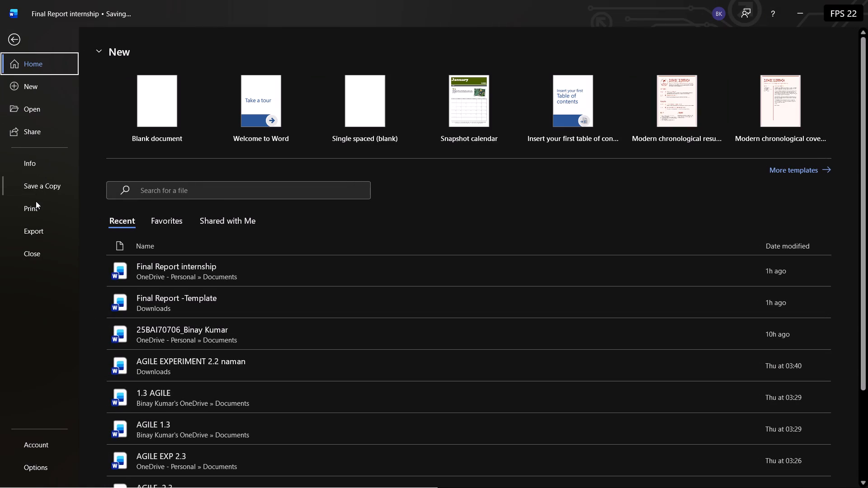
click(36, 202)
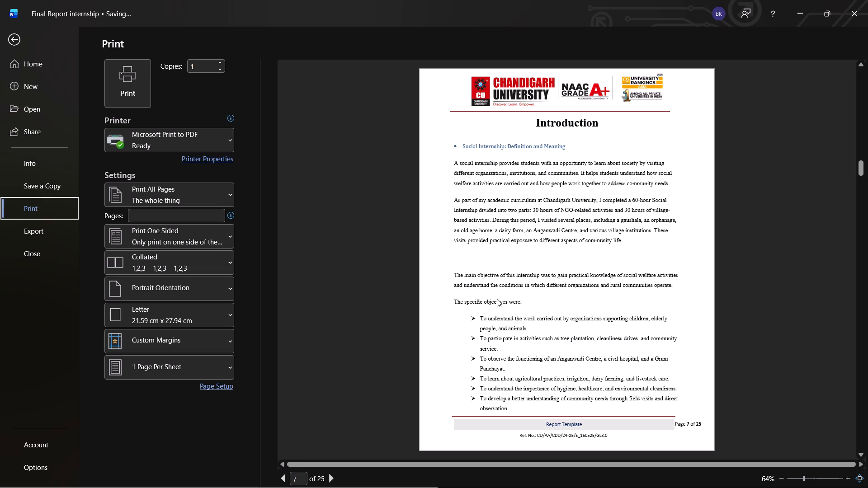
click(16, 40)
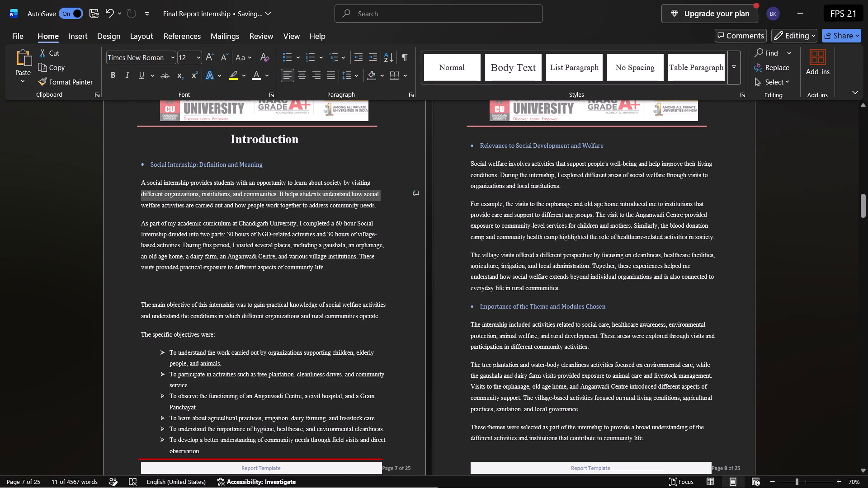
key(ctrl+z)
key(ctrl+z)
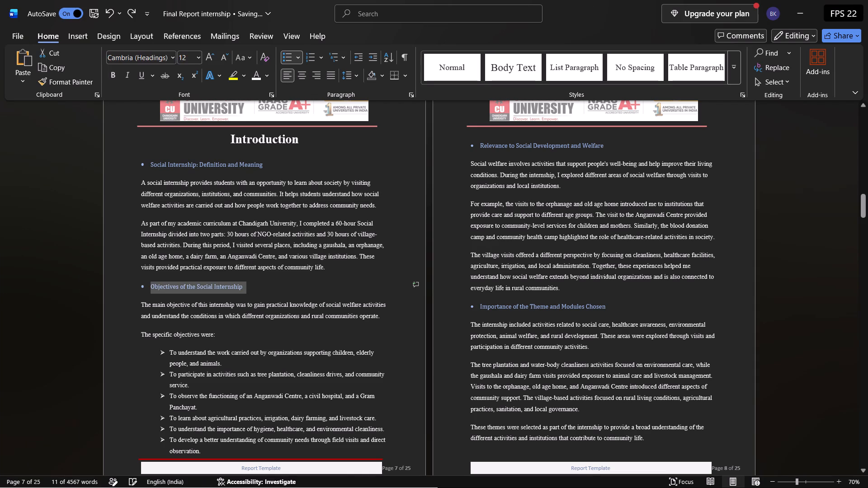
Change the font colour of "Objectives of the Social Internship" and "Social Internship: Definition and Meaning" to black.
click(265, 73)
click(272, 150)
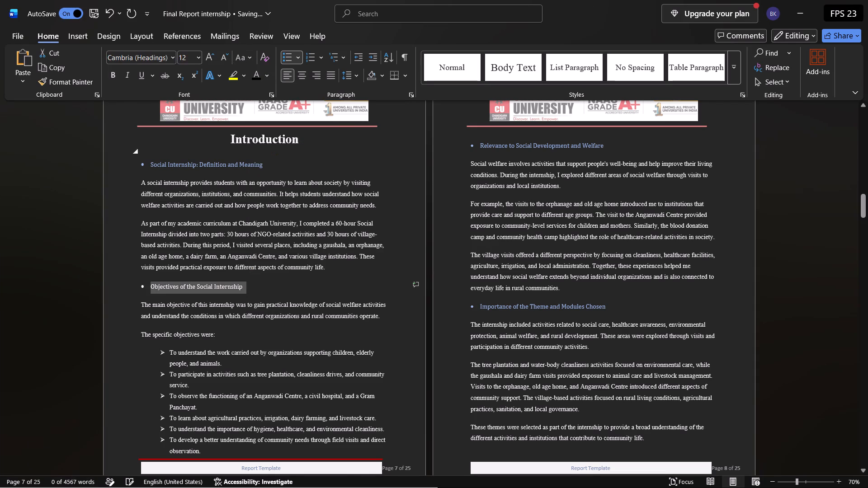
drag(268, 170, 152, 158)
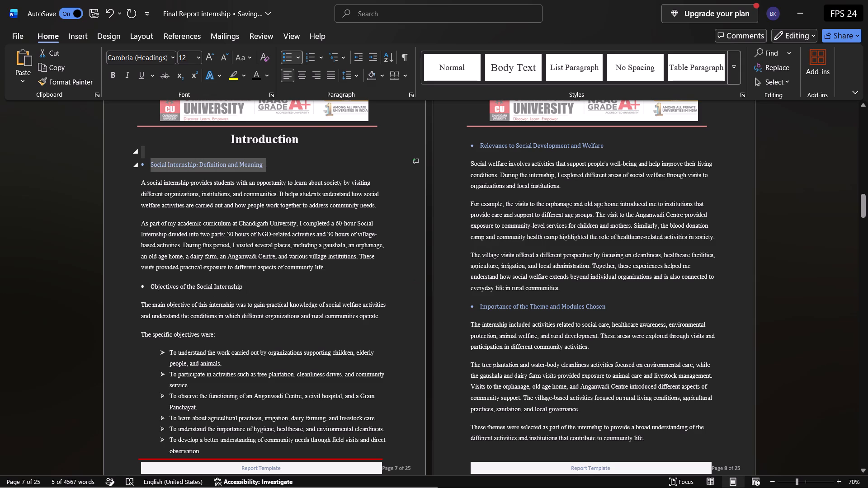
drag(152, 158, 151, 159)
click(265, 78)
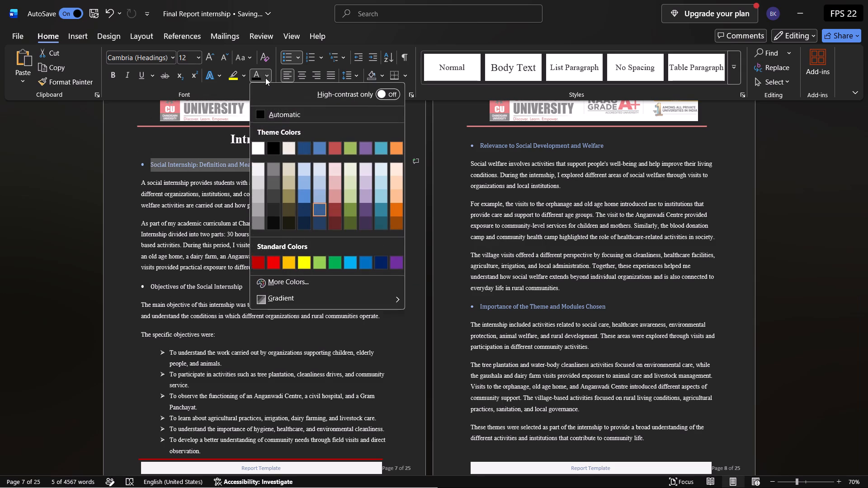
click(270, 143)
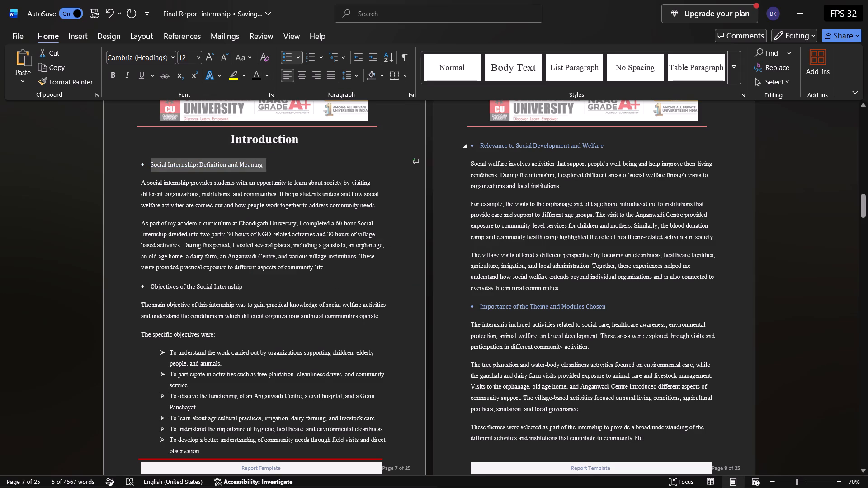
Colour the two subheadings on page 8 and "Brief Description of the NGO/Host Organization and Its Role" on page 9 black.
drag(615, 150, 483, 145)
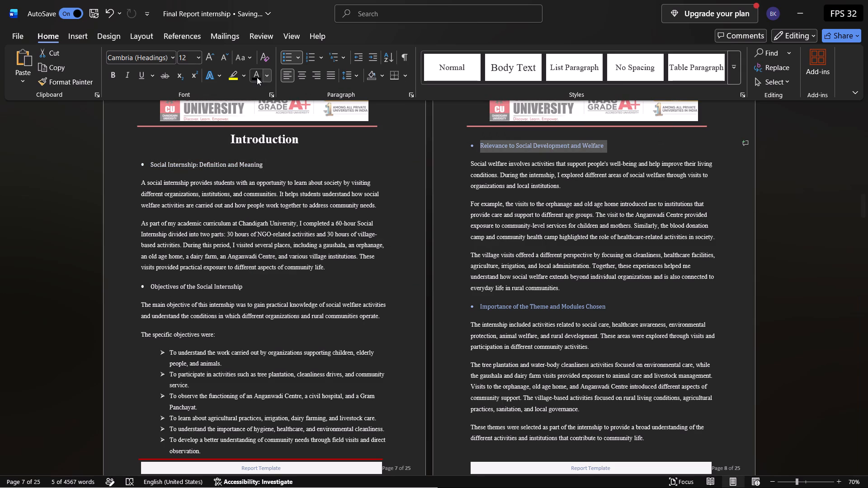
click(256, 75)
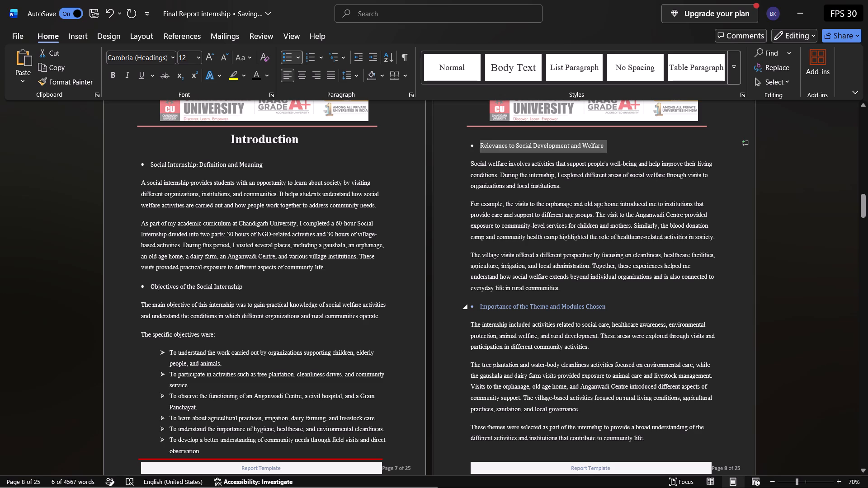
drag(625, 309, 471, 309)
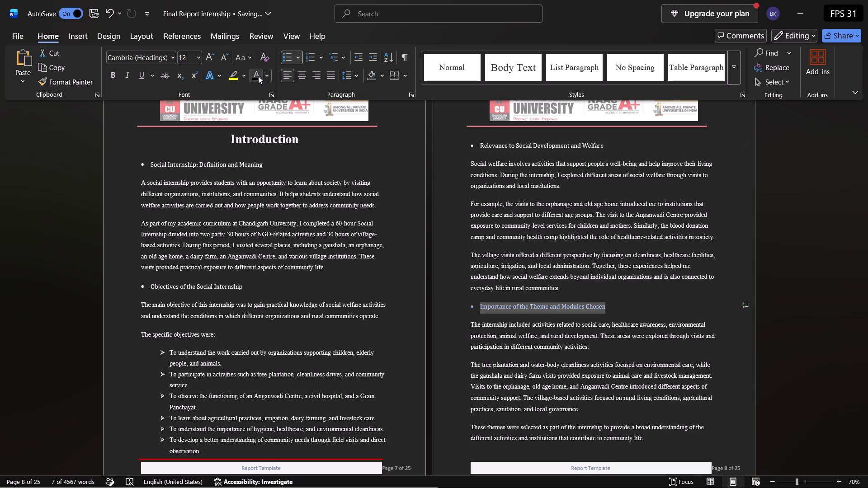
click(258, 76)
scroll(357, 211, down, 2)
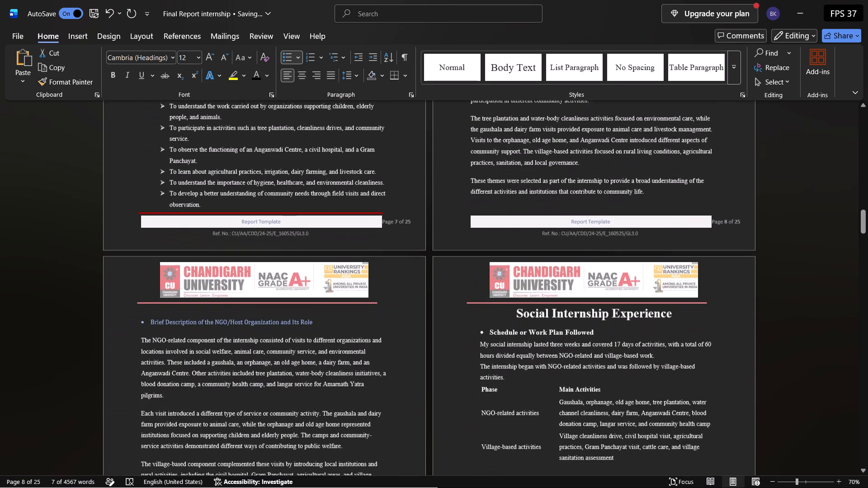
scroll(357, 211, down, 2)
drag(315, 243, 189, 244)
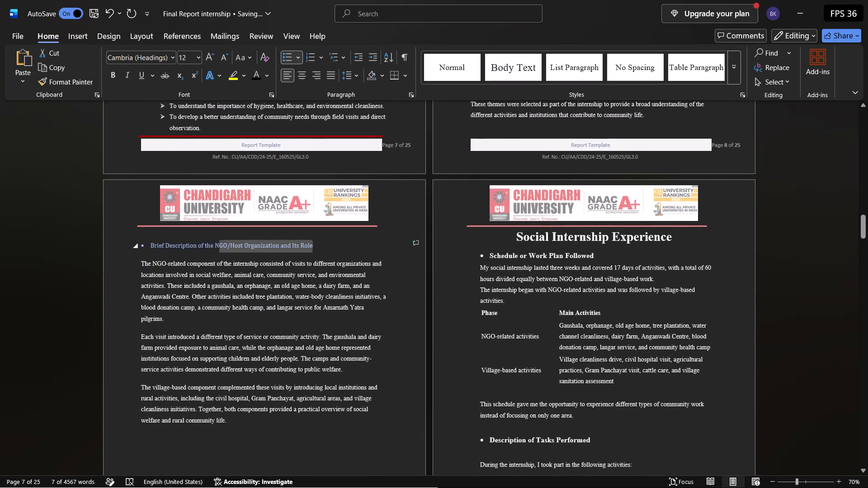
drag(189, 244, 151, 243)
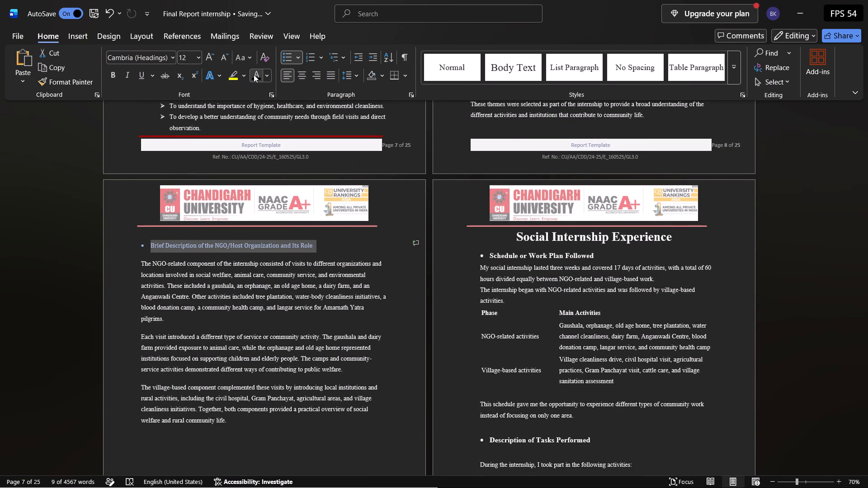
click(254, 75)
Examine the subheading colours and bullets from the Social Internship Experience chapter through the Limitations and Main Findings sections.
scroll(386, 222, down, 1)
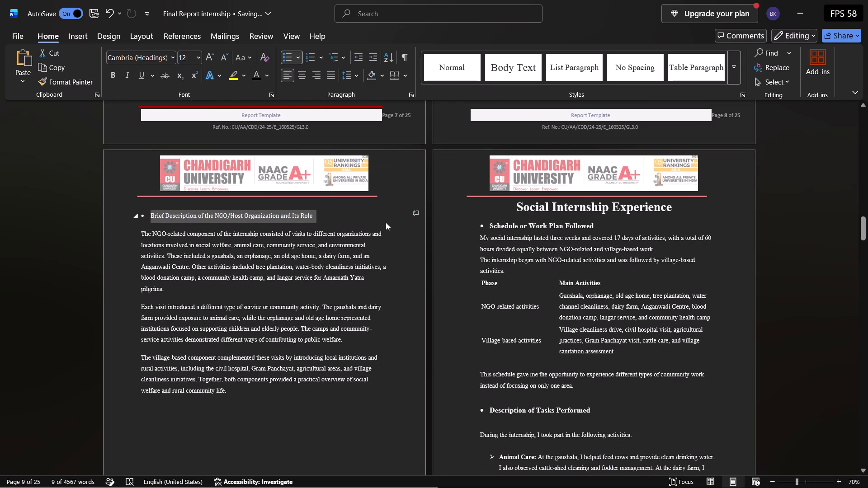
scroll(386, 222, down, 1)
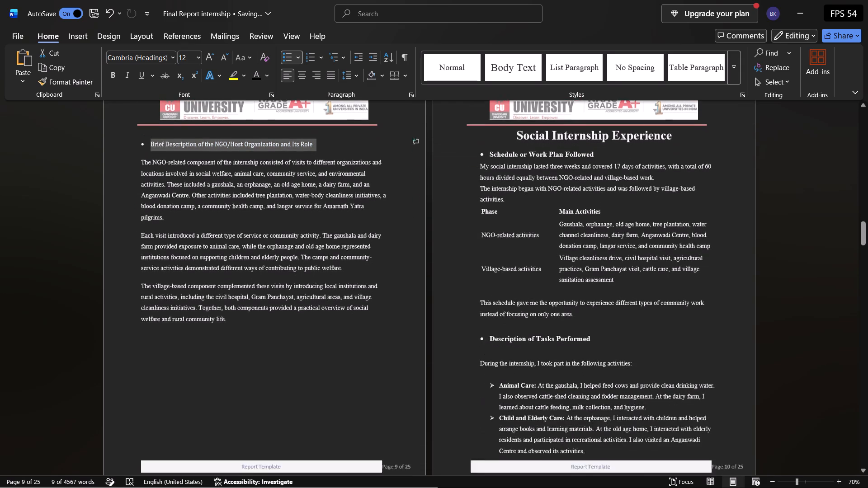
scroll(386, 222, down, 2)
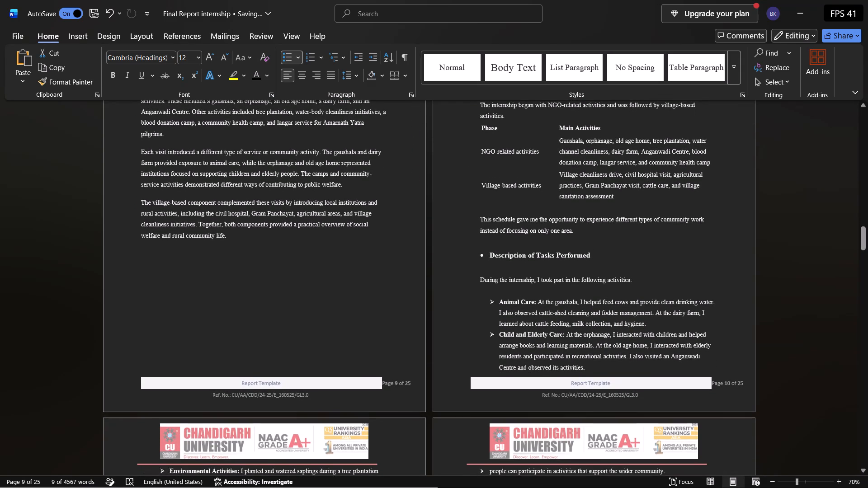
scroll(386, 222, down, 1)
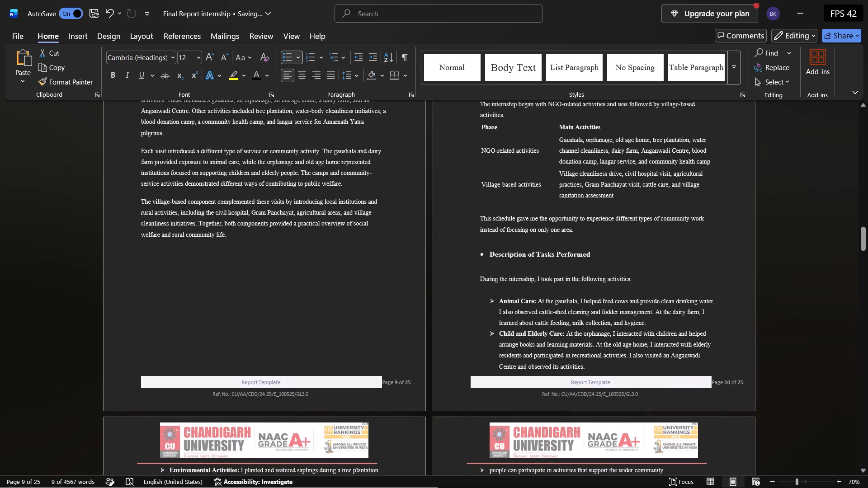
scroll(386, 222, down, 1)
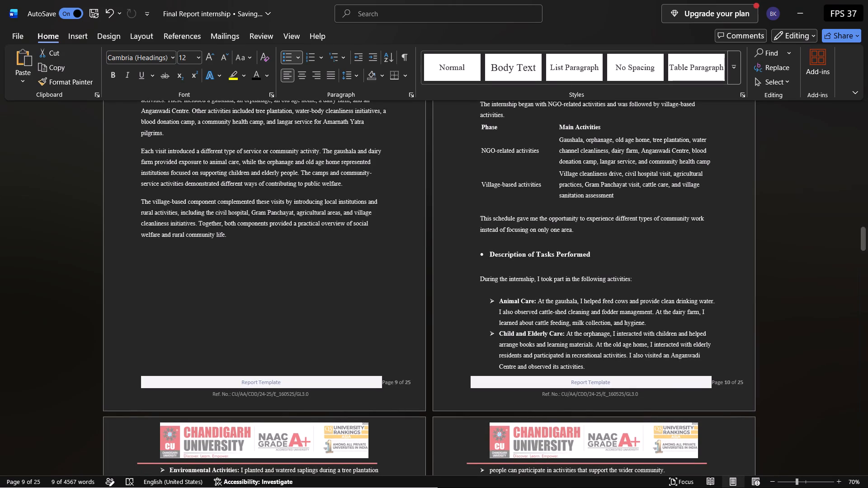
scroll(386, 222, down, 2)
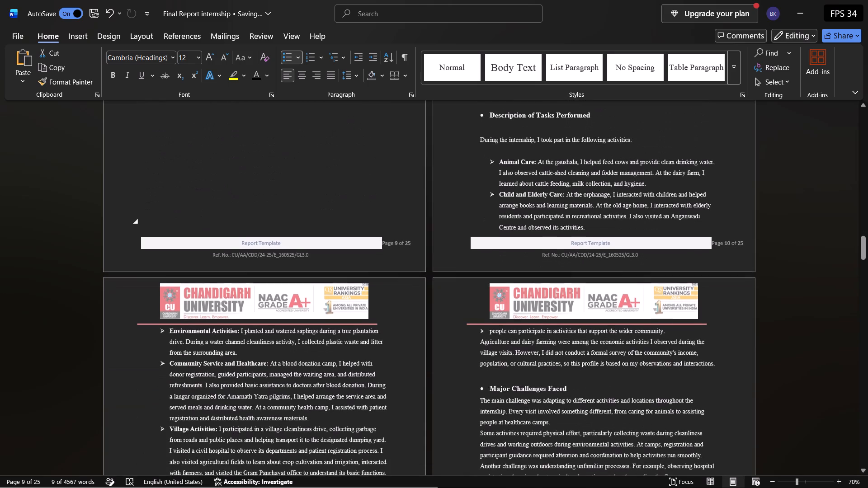
scroll(386, 222, down, 2)
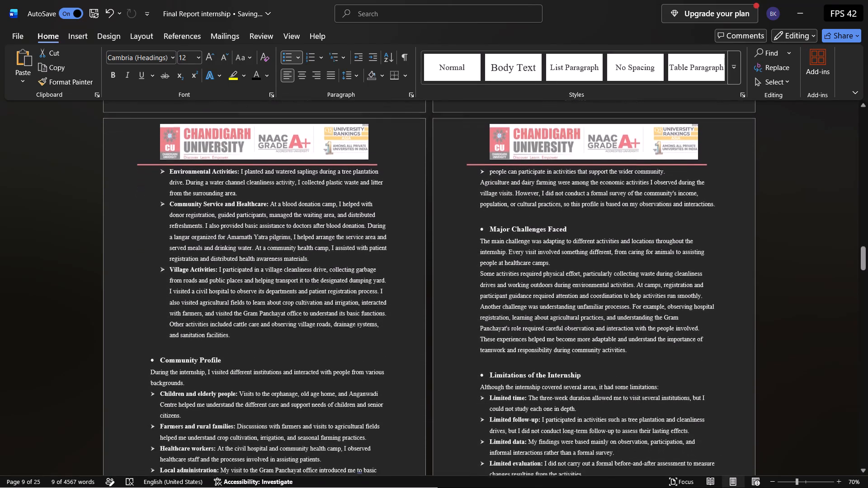
scroll(386, 222, down, 1)
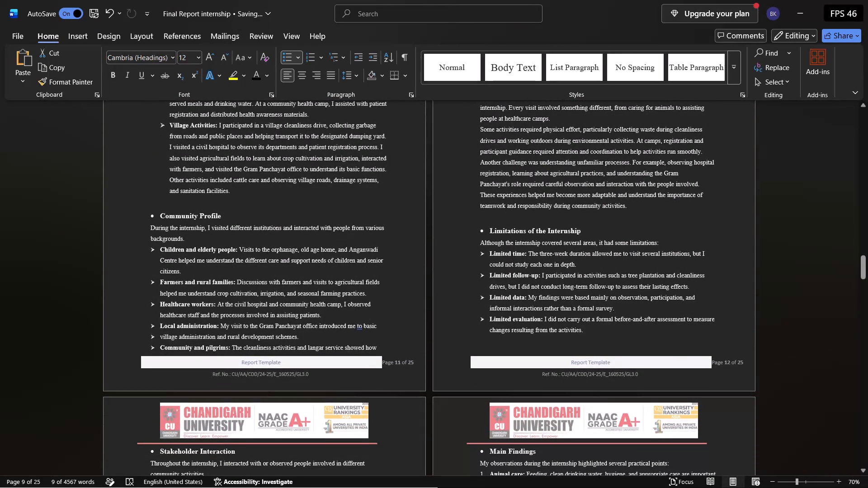
scroll(386, 222, down, 1)
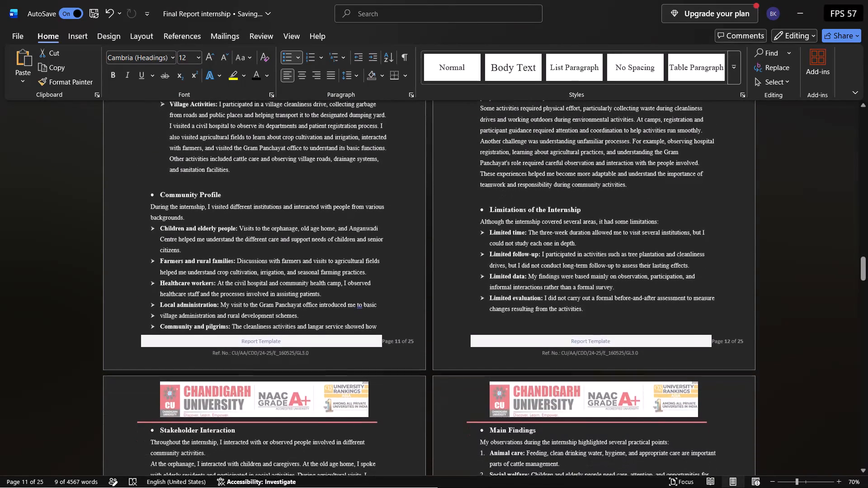
scroll(386, 222, down, 2)
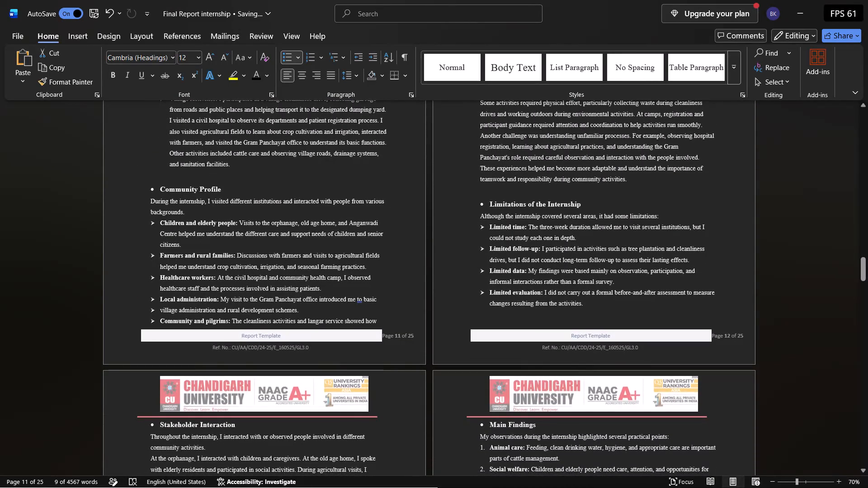
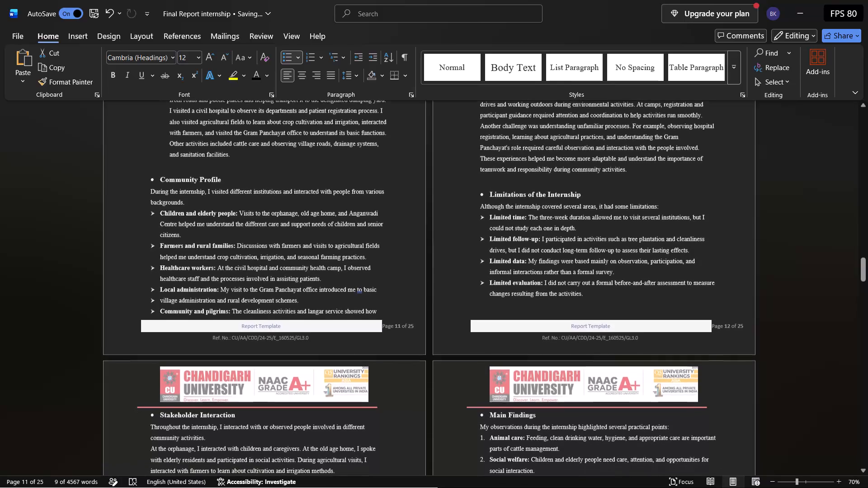
Examine the subheadings and bullets from the Stakeholder Interaction section through the Problem Statement and Reflections on Learning chapters to the Conclusion.
scroll(386, 222, down, 1)
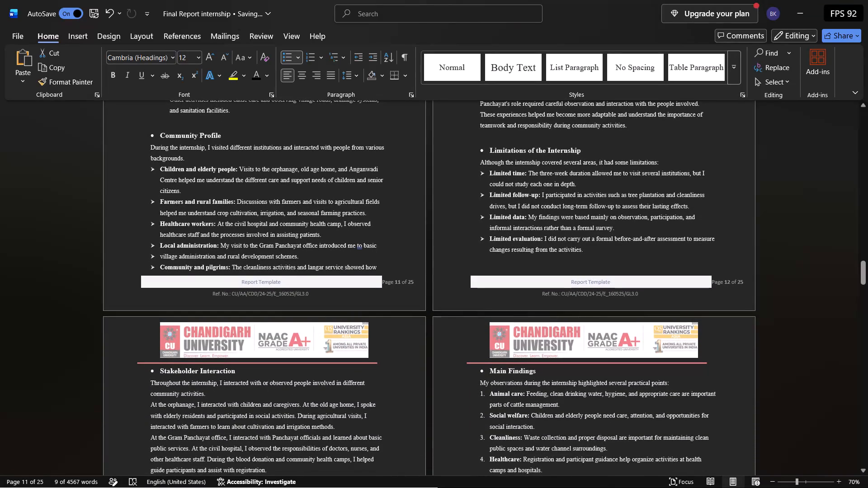
scroll(386, 222, down, 1)
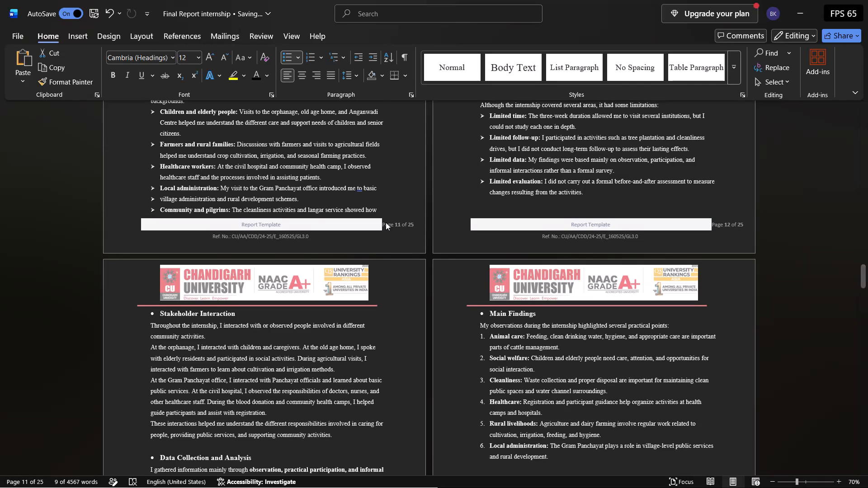
scroll(386, 222, down, 2)
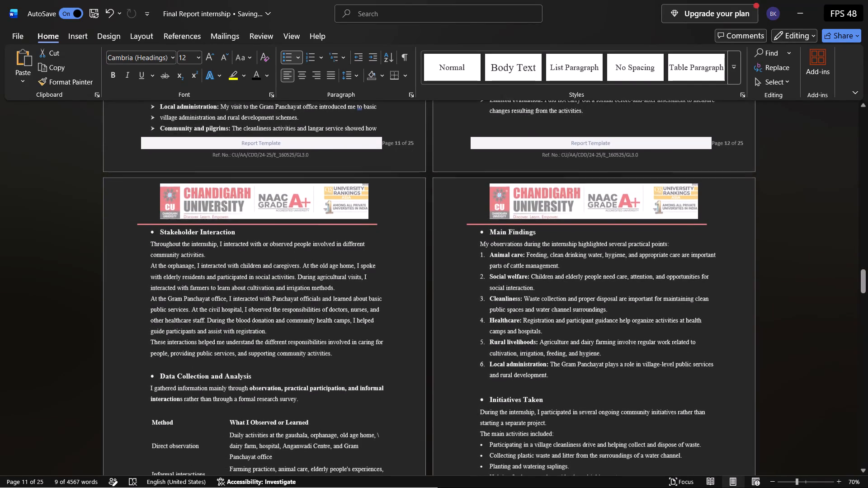
scroll(386, 222, down, 1)
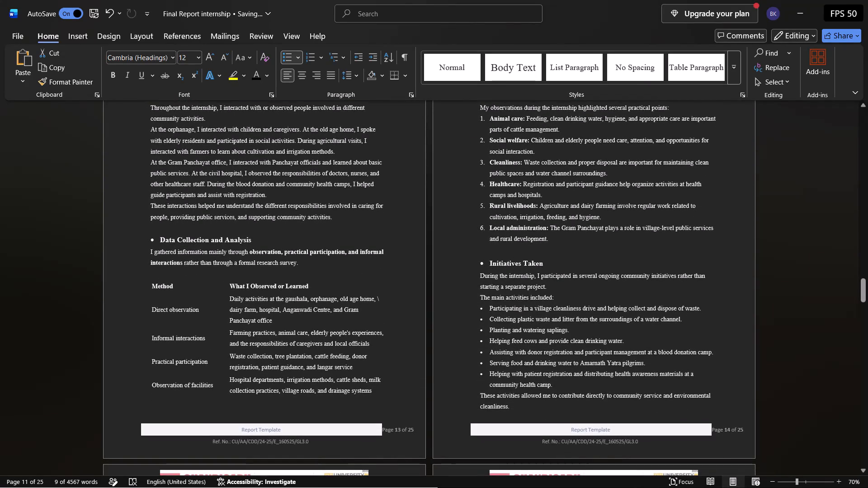
scroll(386, 222, down, 3)
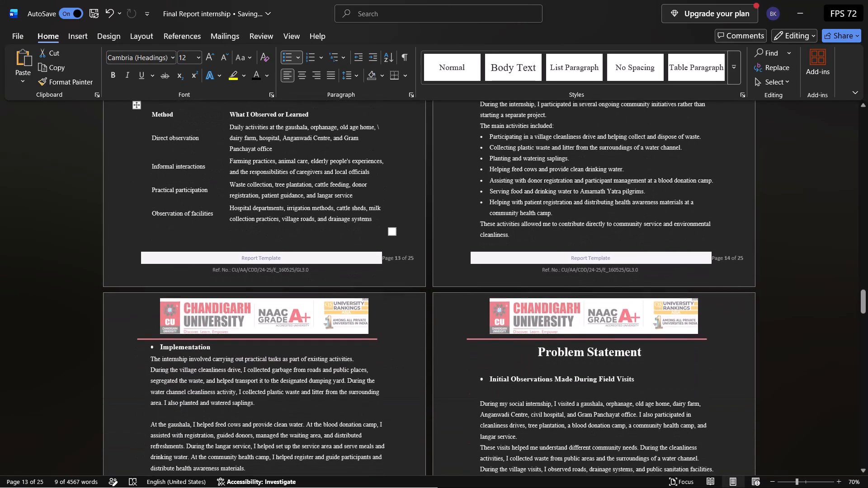
scroll(386, 222, down, 2)
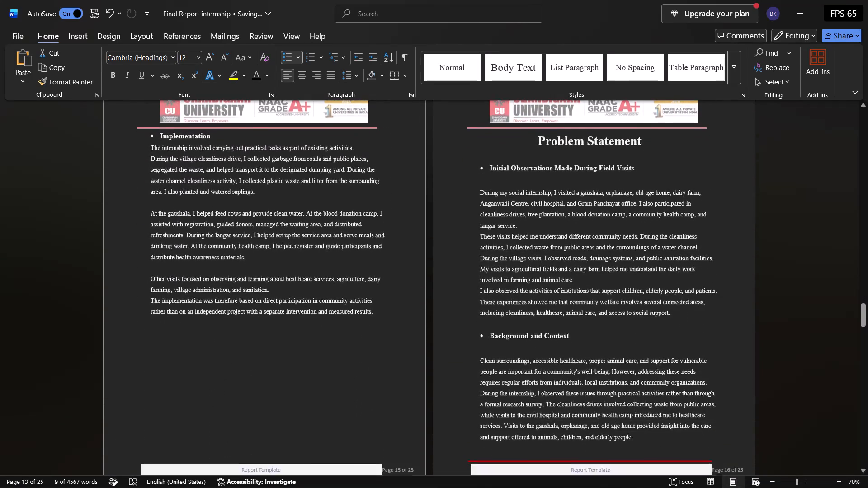
scroll(386, 222, down, 3)
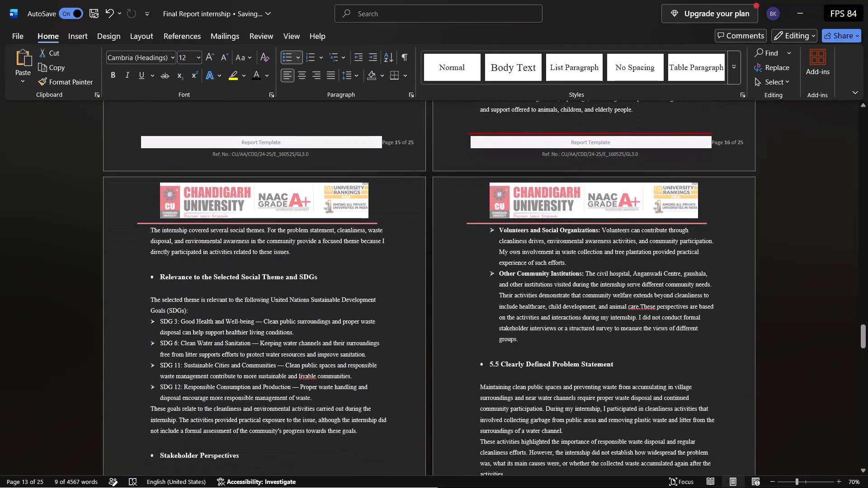
scroll(386, 222, right, 1)
scroll(386, 222, down, 1)
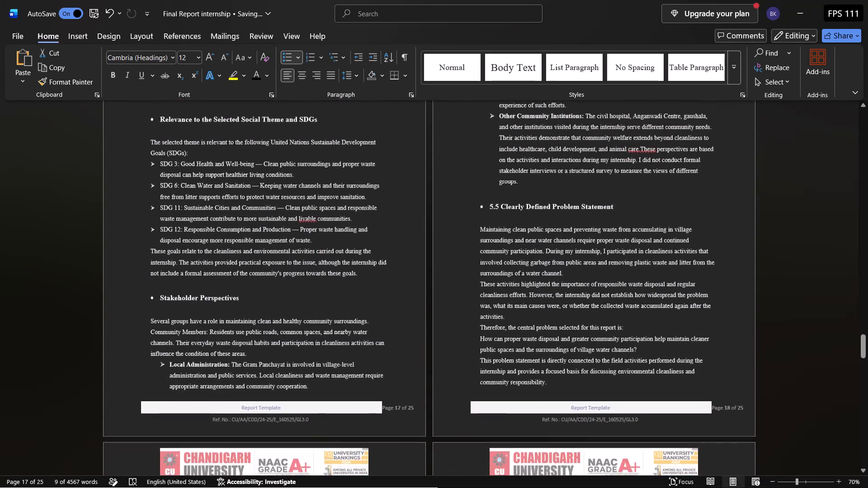
scroll(386, 222, down, 1)
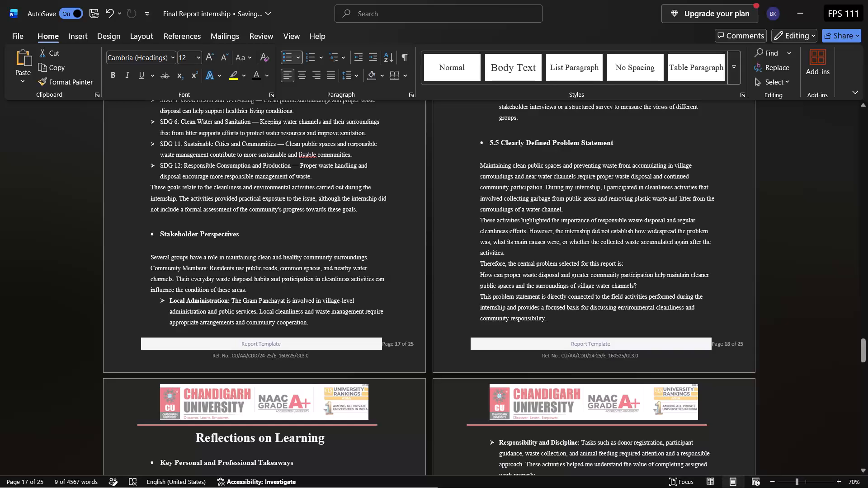
scroll(386, 222, down, 2)
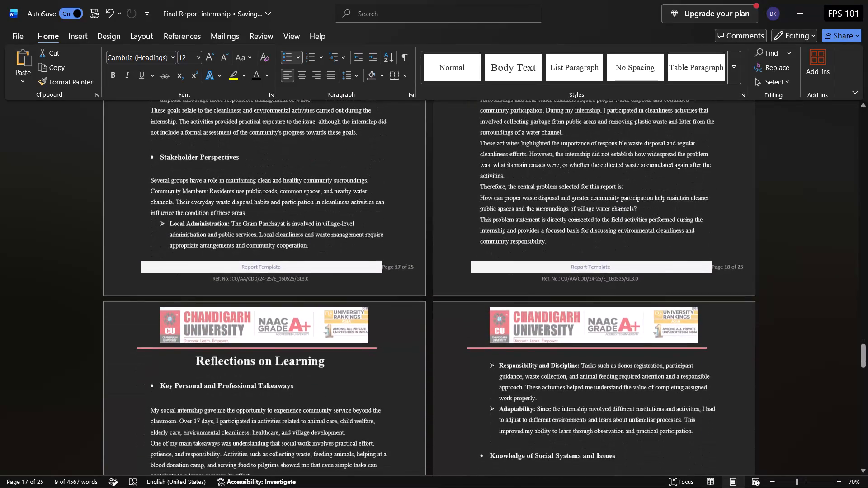
scroll(386, 222, down, 2)
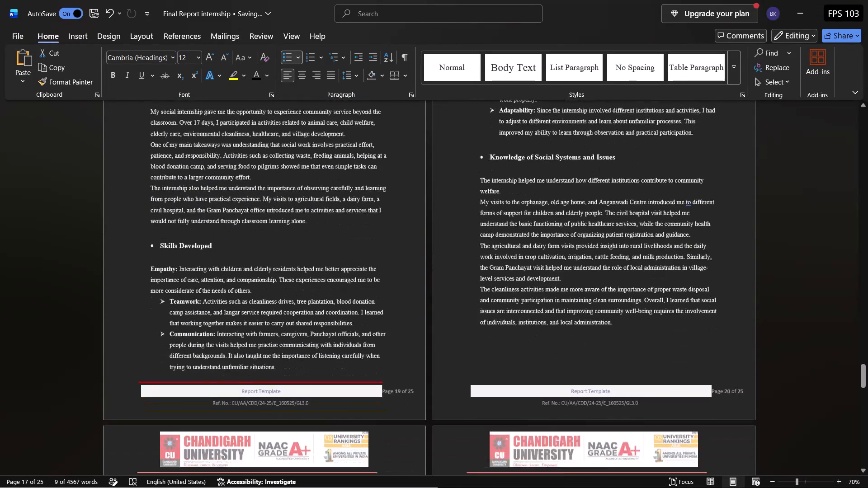
scroll(386, 222, down, 5)
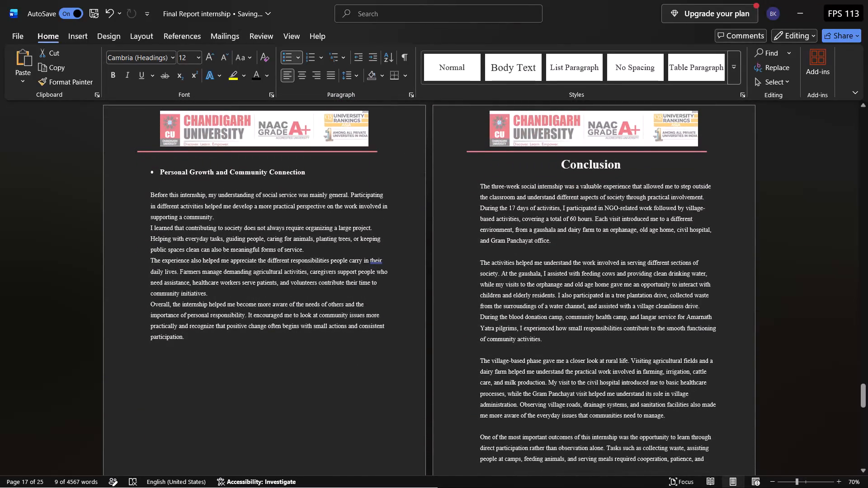
scroll(386, 222, down, 1)
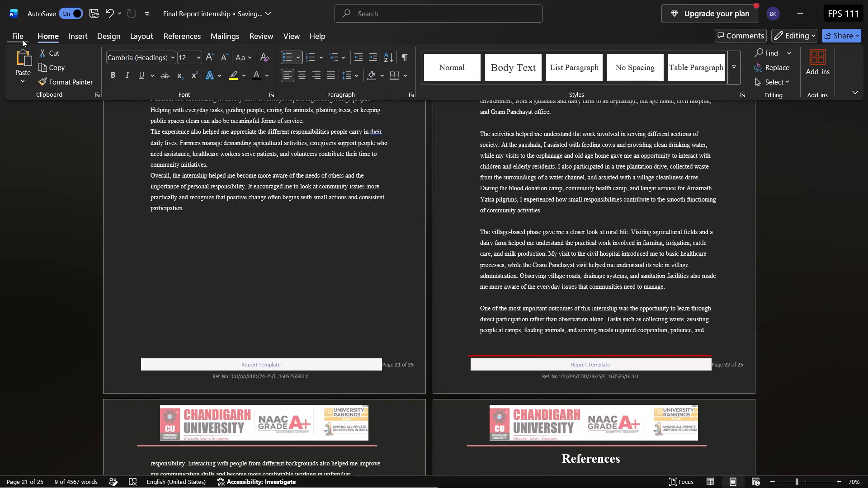
Open the print preview of the whole report and examine the front pages from the cover through page 5.
click(22, 39)
click(31, 206)
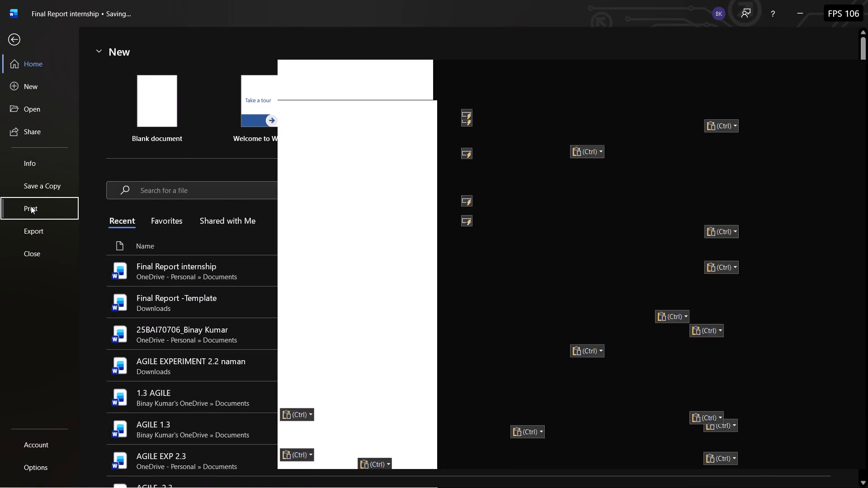
scroll(373, 239, up, 19)
key(Down)
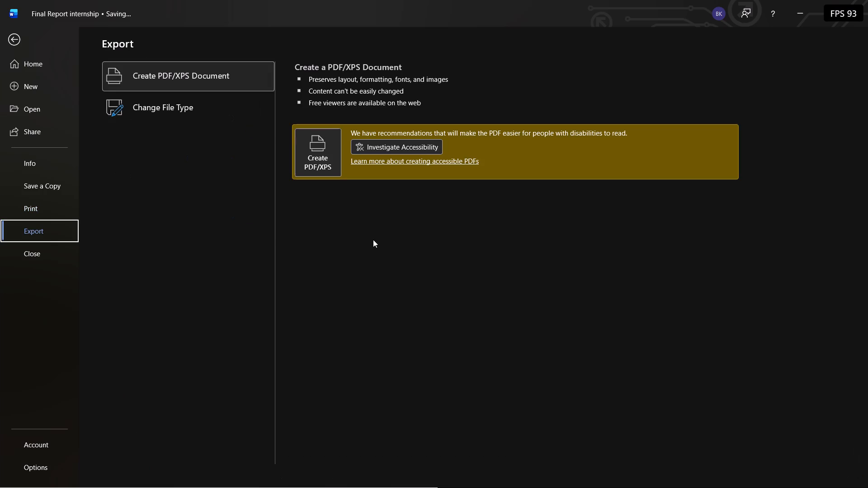
key(Up)
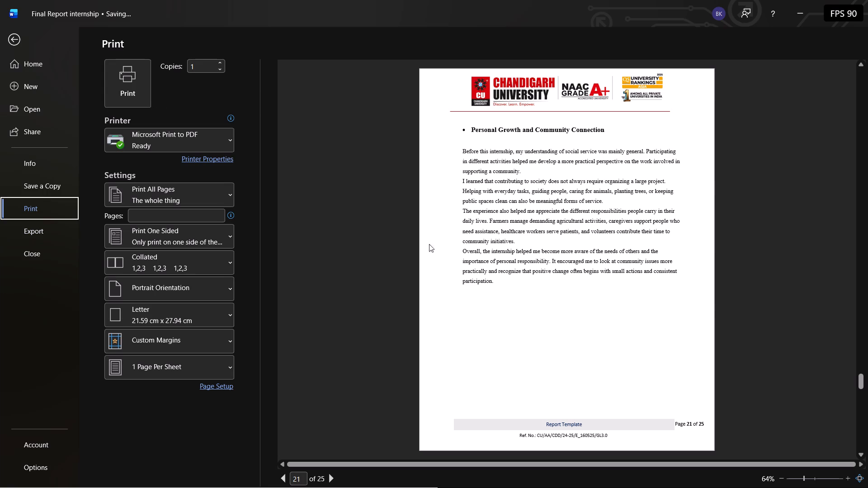
scroll(486, 259, up, 8)
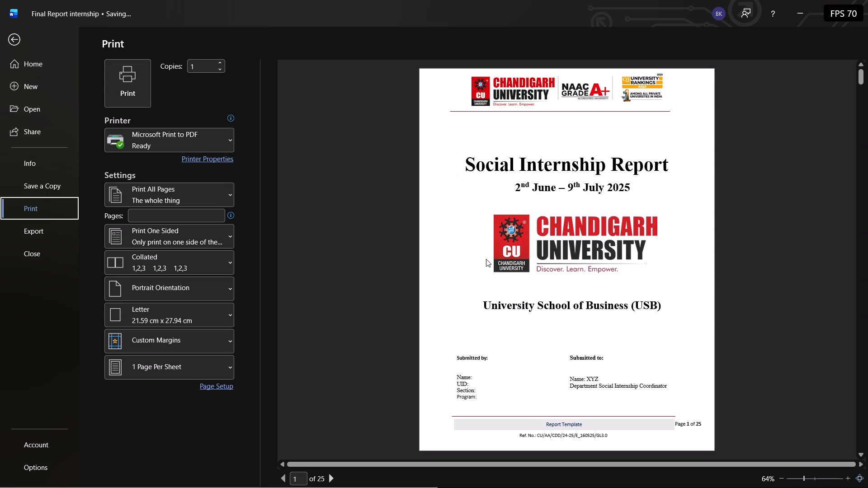
scroll(486, 259, down, 1)
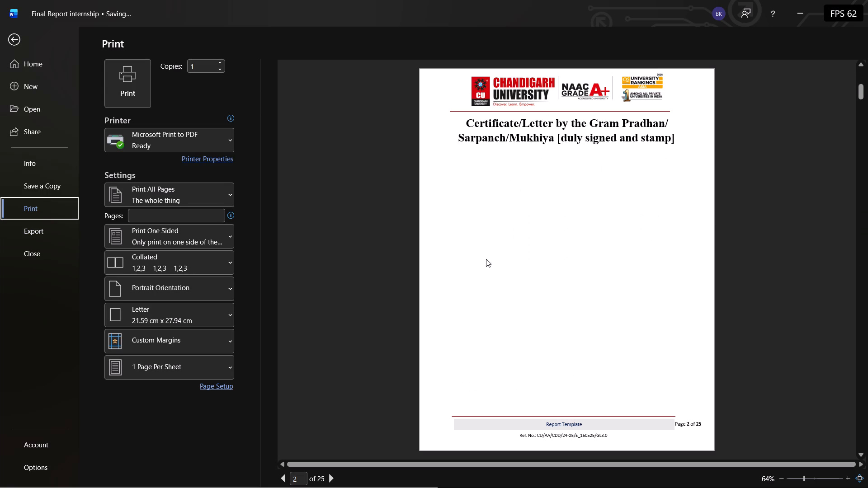
scroll(486, 259, down, 2)
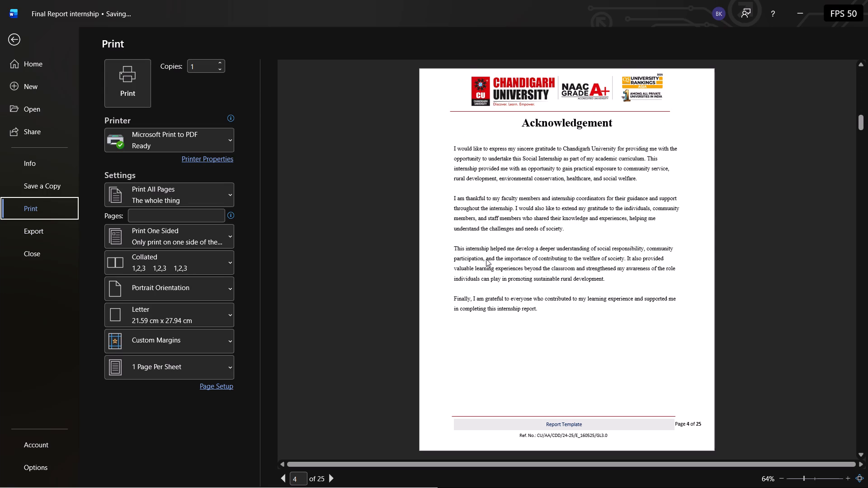
ctrl+scroll(486, 259, up, 4)
scroll(486, 259, down, 1)
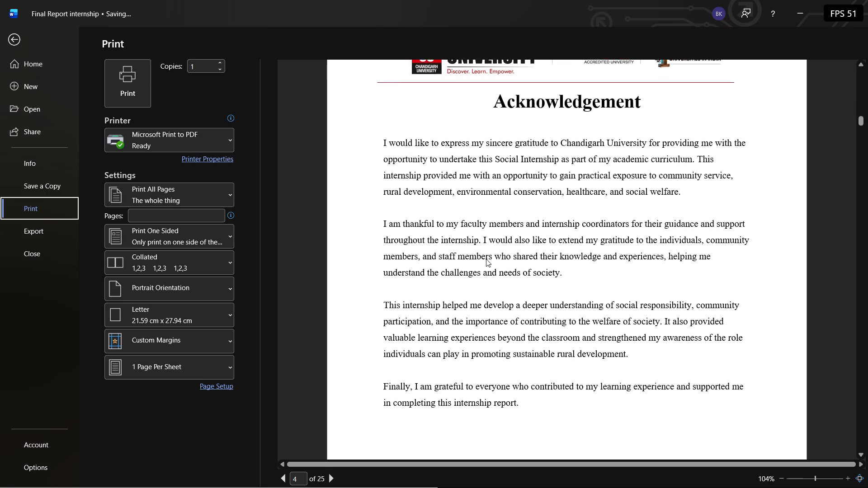
scroll(486, 259, down, 4)
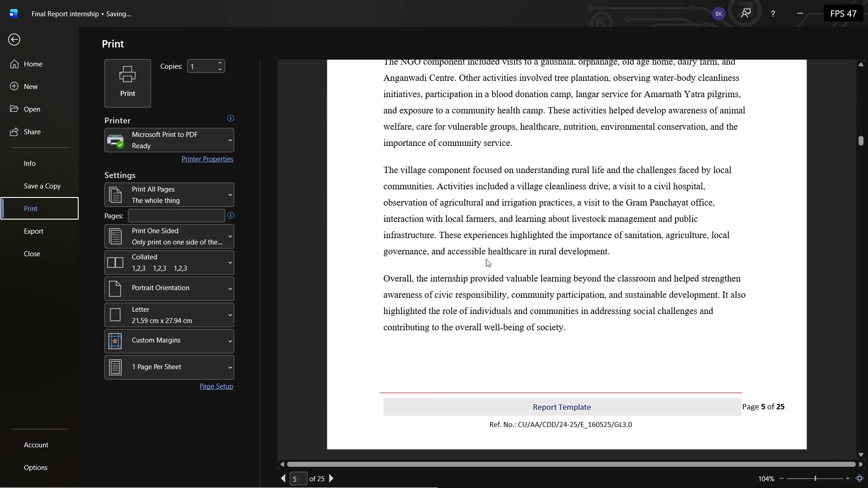
Examine the subheading and bullet colours on pages 7 to 9 in the print preview.
scroll(486, 259, down, 3)
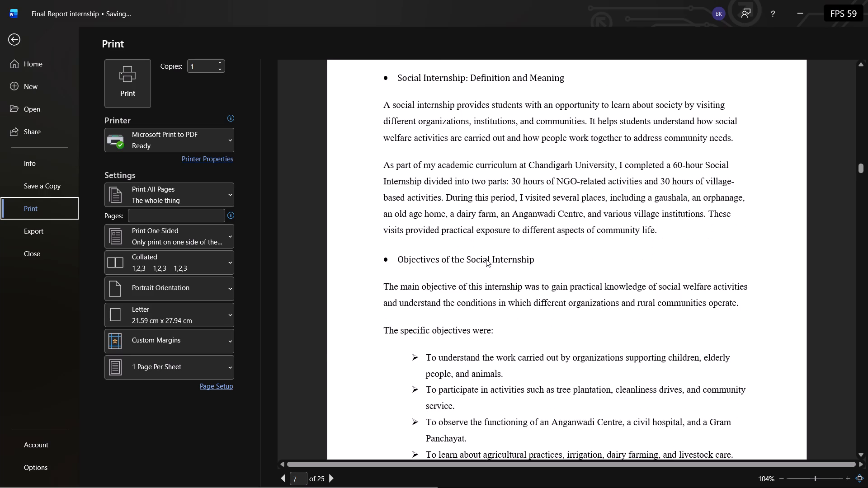
scroll(486, 259, down, 1)
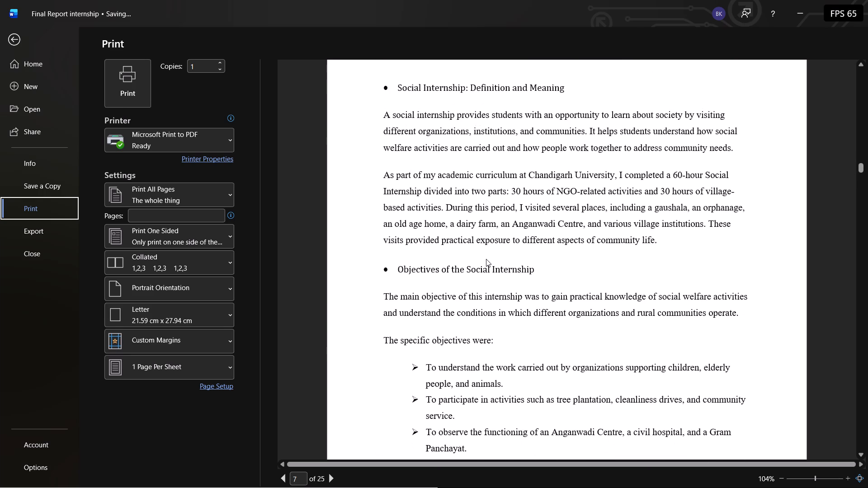
scroll(486, 259, down, 3)
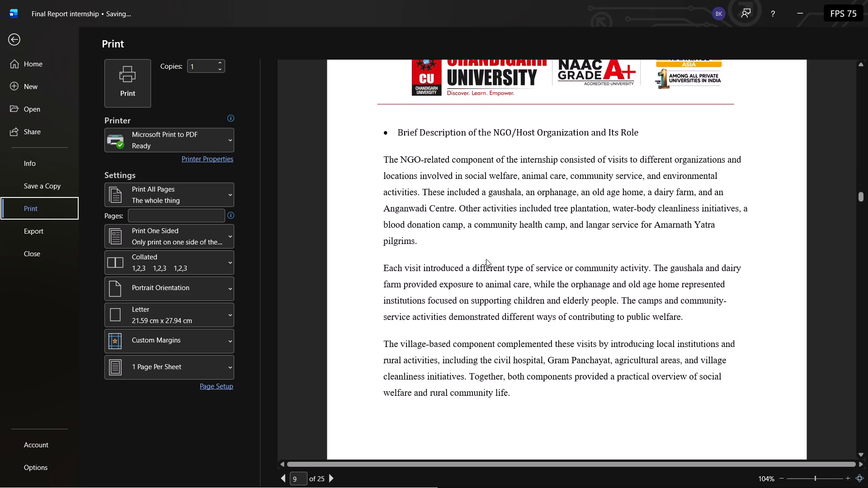
scroll(486, 259, down, 2)
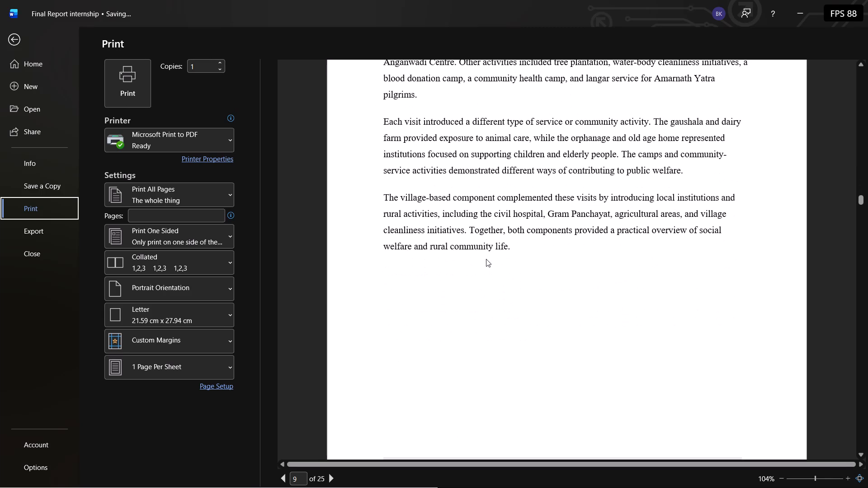
scroll(486, 259, down, 2)
scroll(486, 259, up, 2)
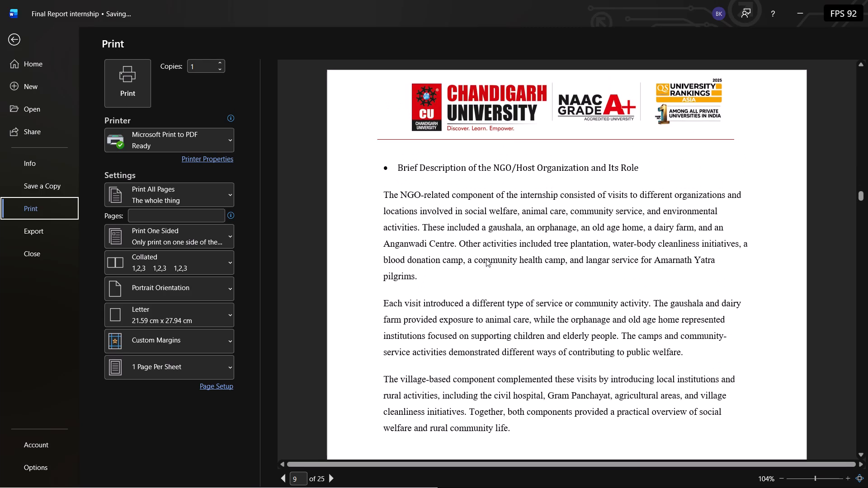
scroll(406, 165, up, 1)
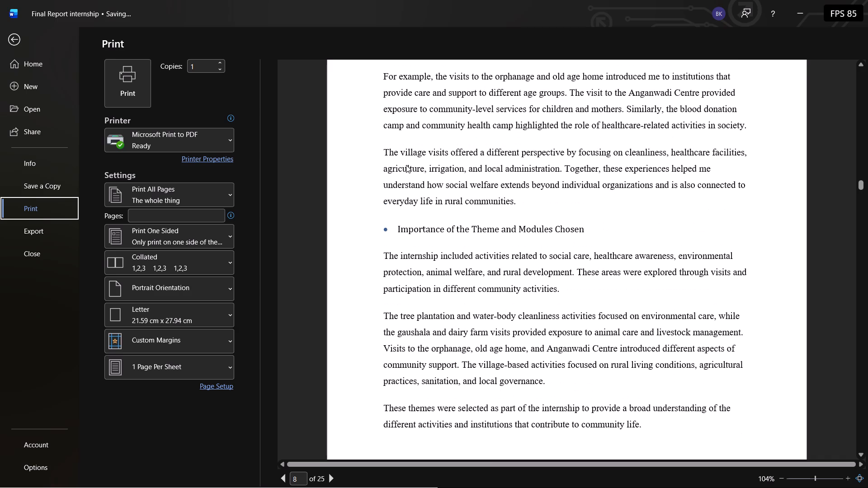
scroll(406, 165, up, 1)
scroll(419, 234, down, 4)
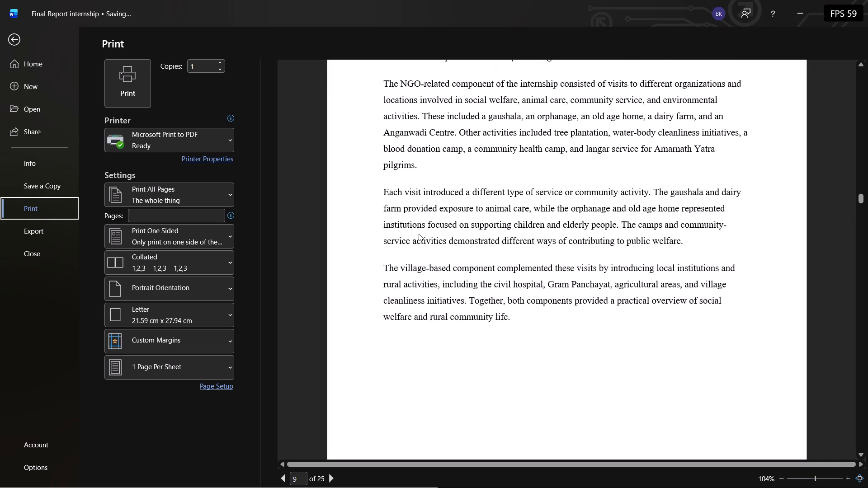
Examine the bullets and subheadings of the Social Internship Experience chapter on pages 10 to 12 in the preview, and return to the document.
scroll(419, 234, down, 3)
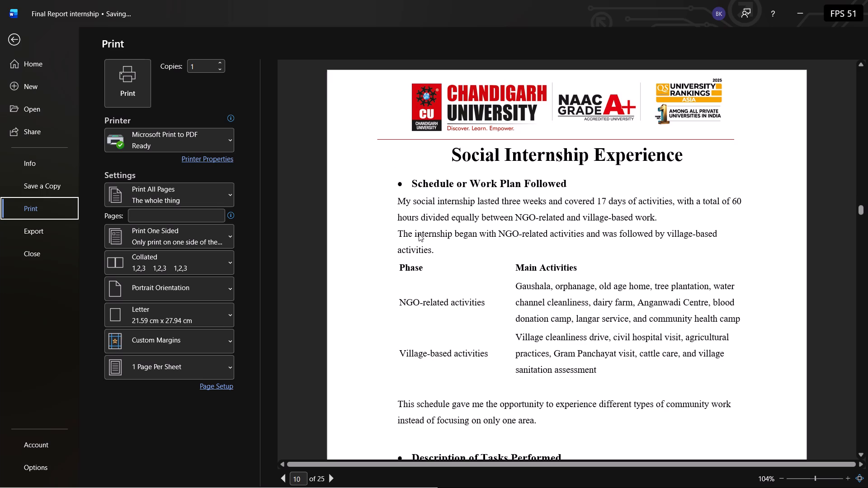
scroll(419, 234, down, 1)
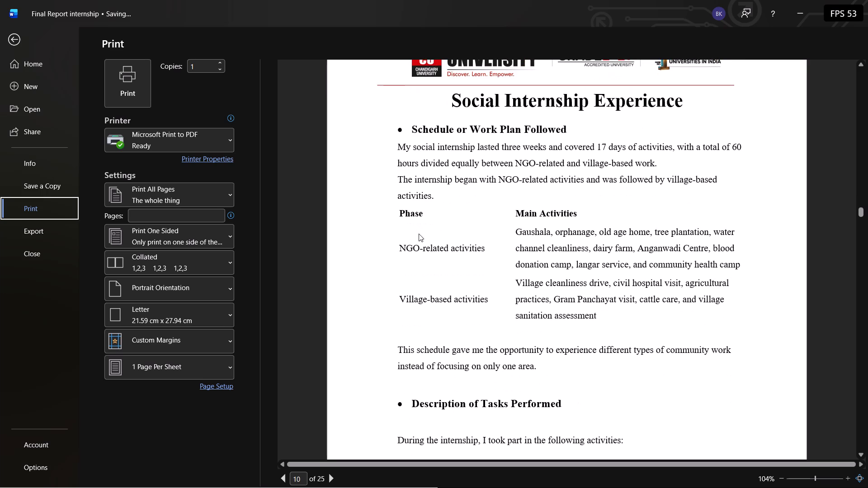
scroll(419, 234, down, 2)
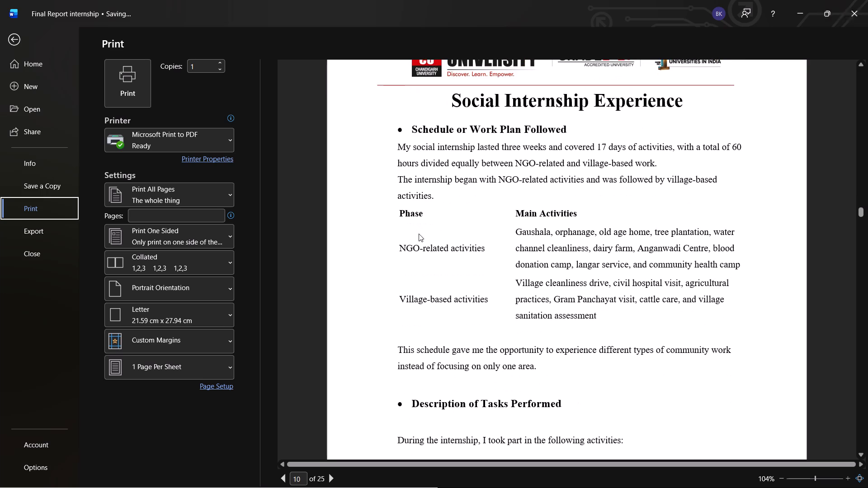
scroll(419, 234, down, 2)
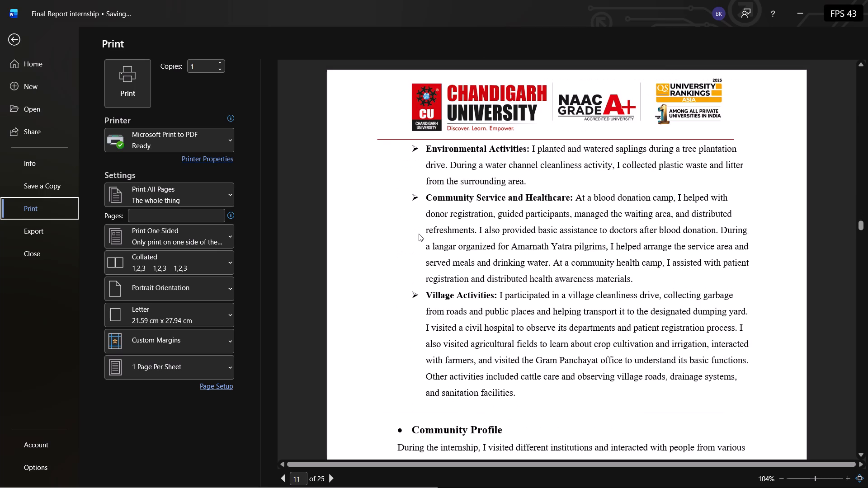
scroll(419, 234, down, 4)
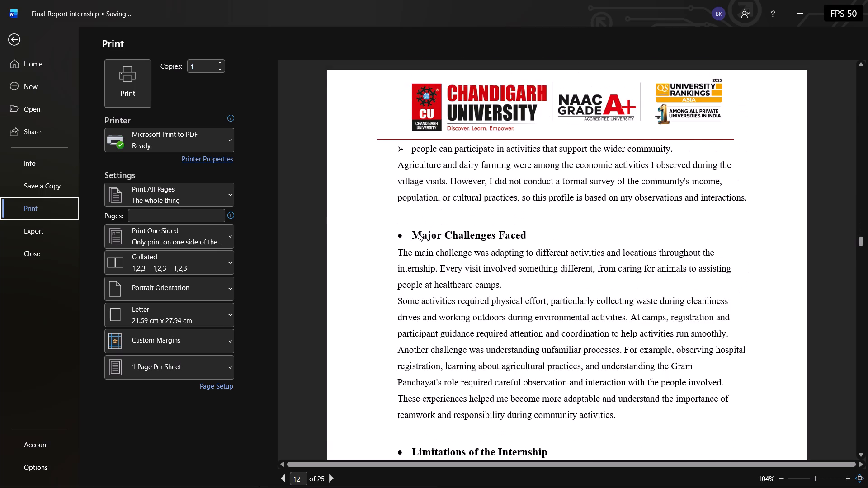
scroll(419, 234, down, 1)
click(13, 38)
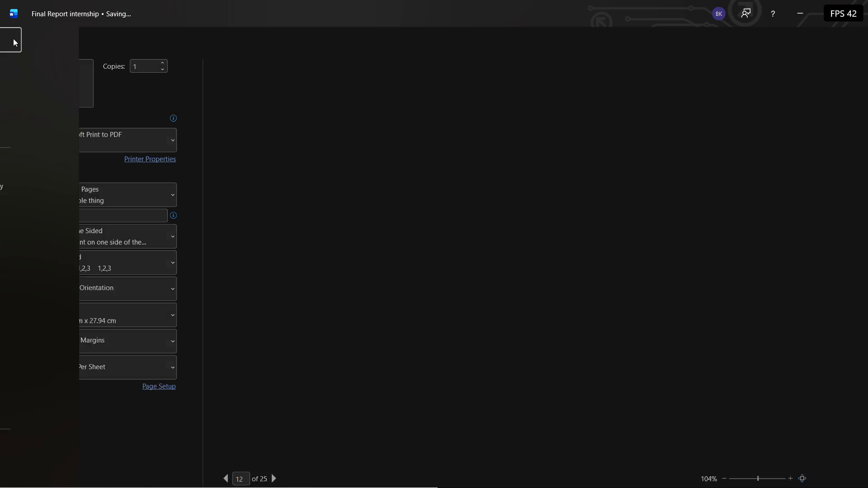
Bold the Introduction subheadings "Social Internship: Definition and Meaning" and "Relevance to Social Development and Welfare".
scroll(377, 329, up, 8)
scroll(377, 329, down, 2)
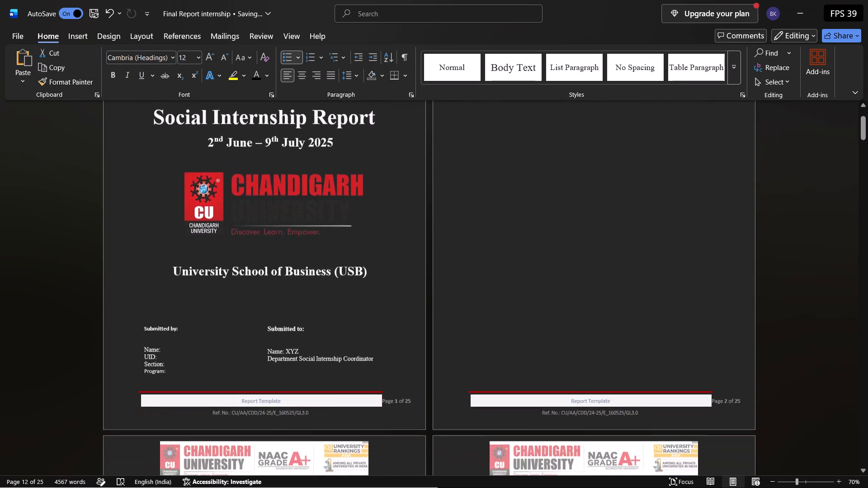
scroll(377, 329, down, 4)
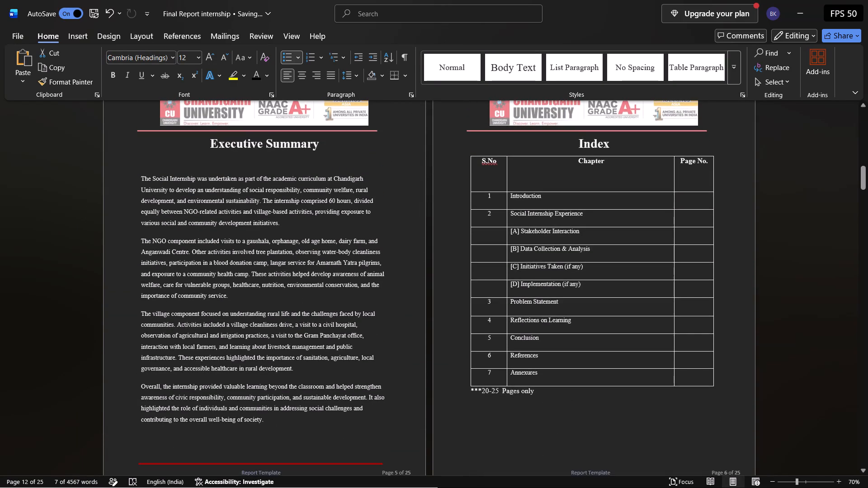
scroll(377, 329, down, 3)
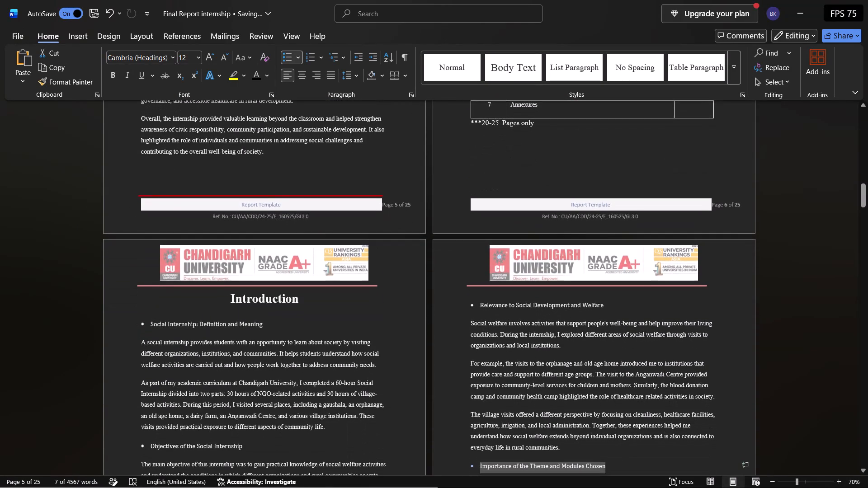
drag(285, 329, 142, 328)
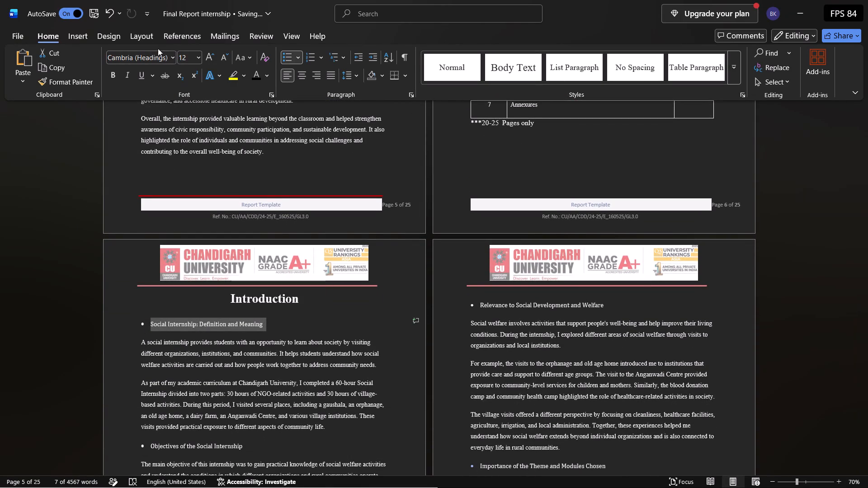
click(117, 70)
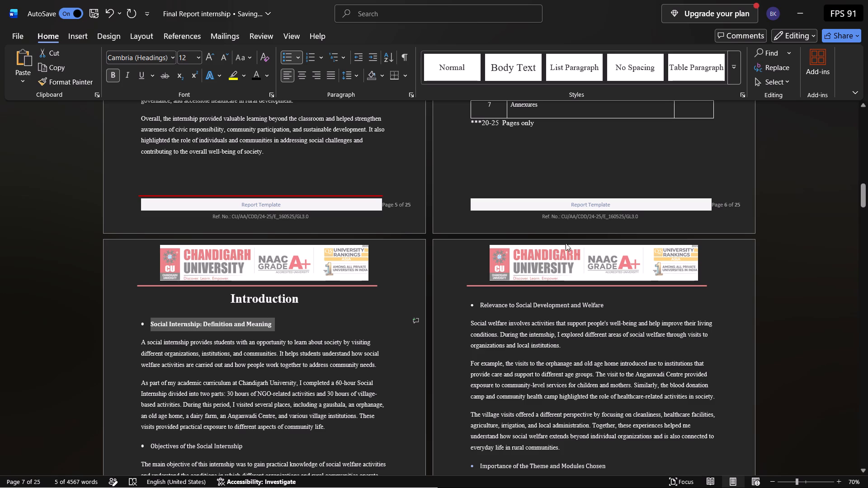
drag(615, 302, 472, 302)
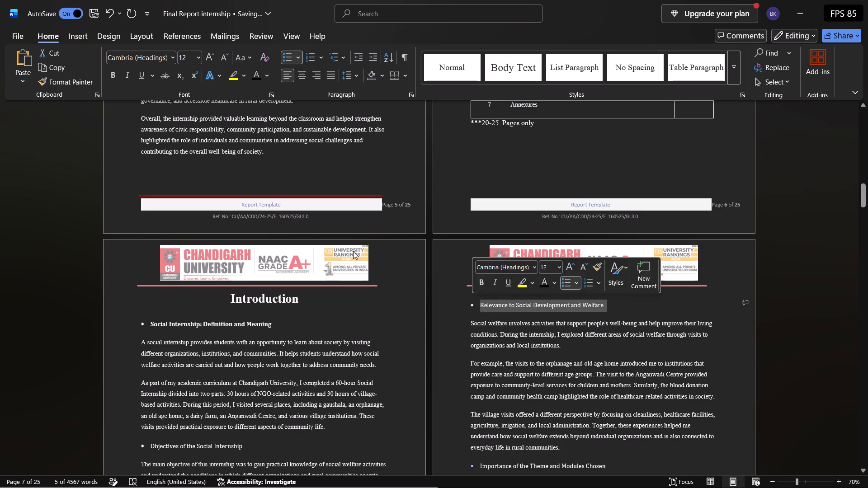
click(113, 80)
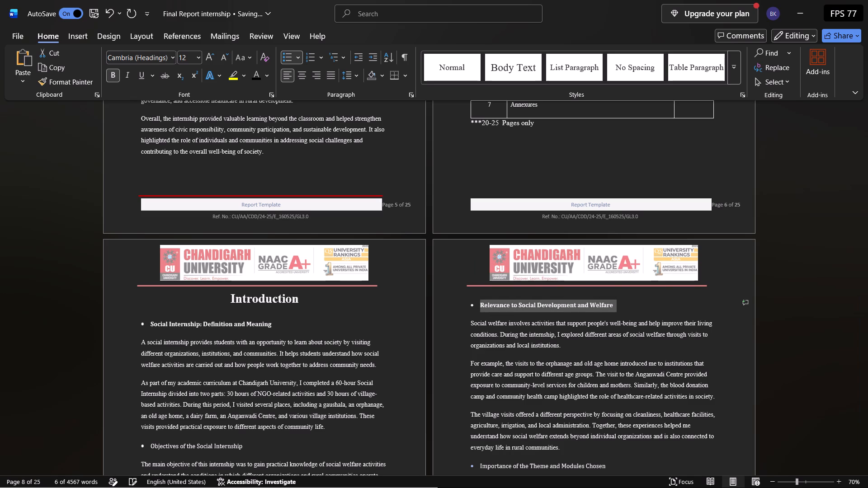
Bold the subheadings "Objectives of the Social Internship" and "Importance of the Theme and Modules Chosen".
scroll(264, 307, down, 2)
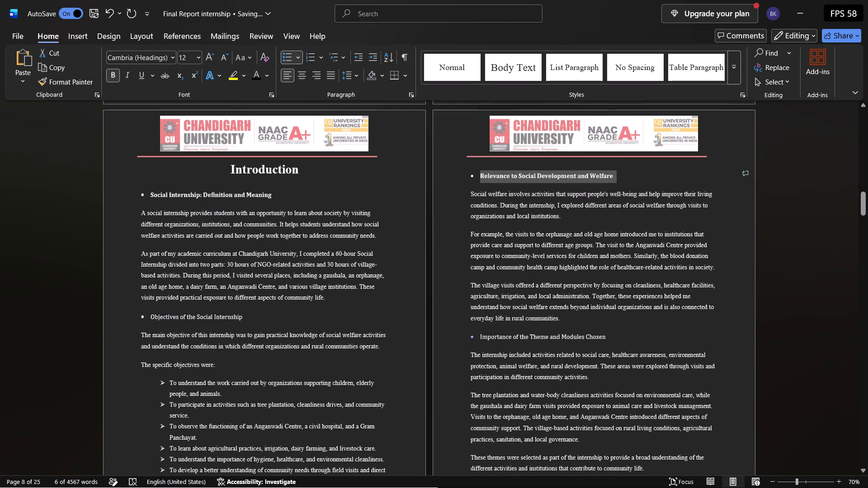
drag(259, 319, 127, 320)
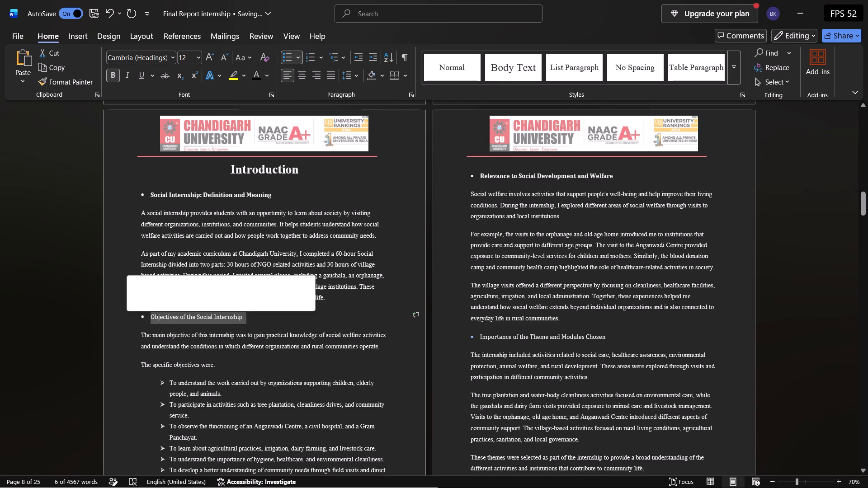
click(113, 72)
scroll(358, 227, down, 1)
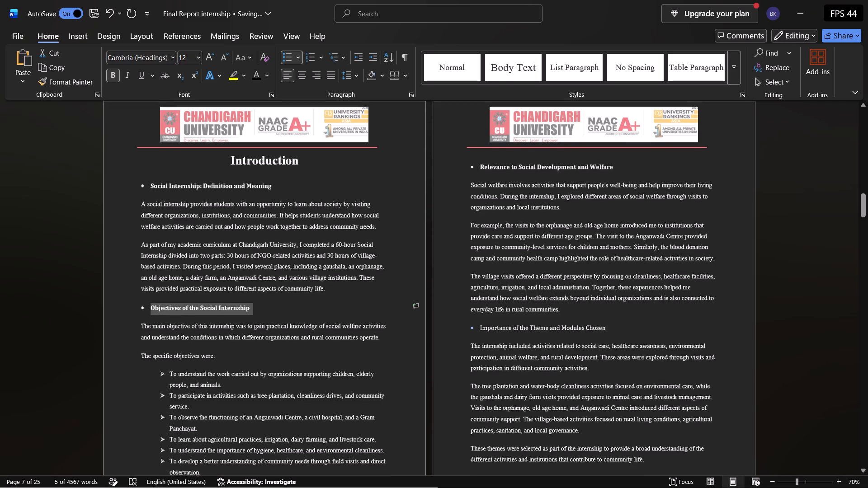
scroll(358, 227, down, 1)
drag(619, 272, 562, 270)
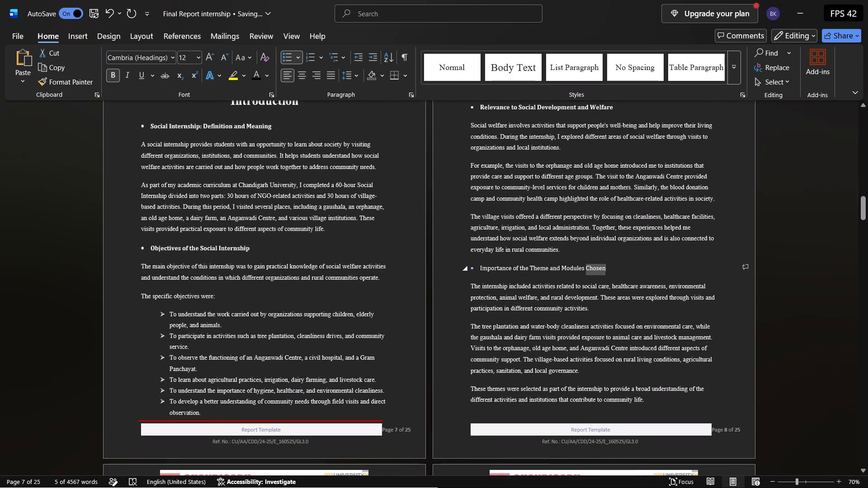
drag(562, 270, 465, 273)
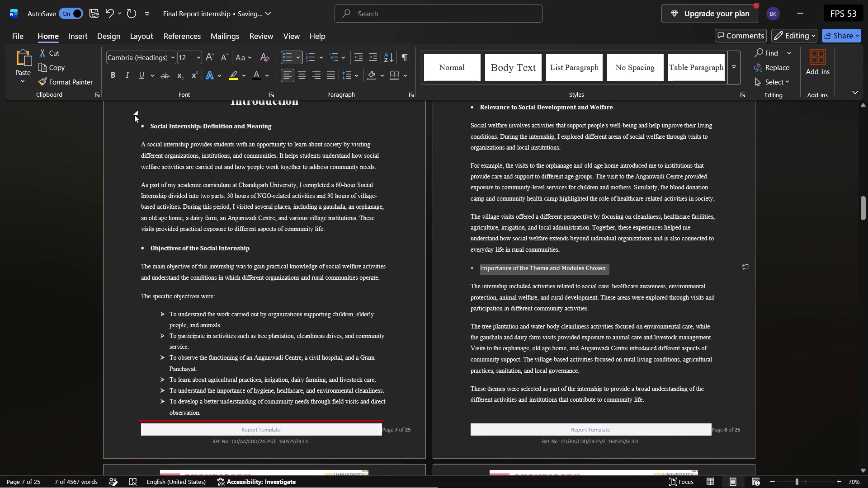
click(107, 78)
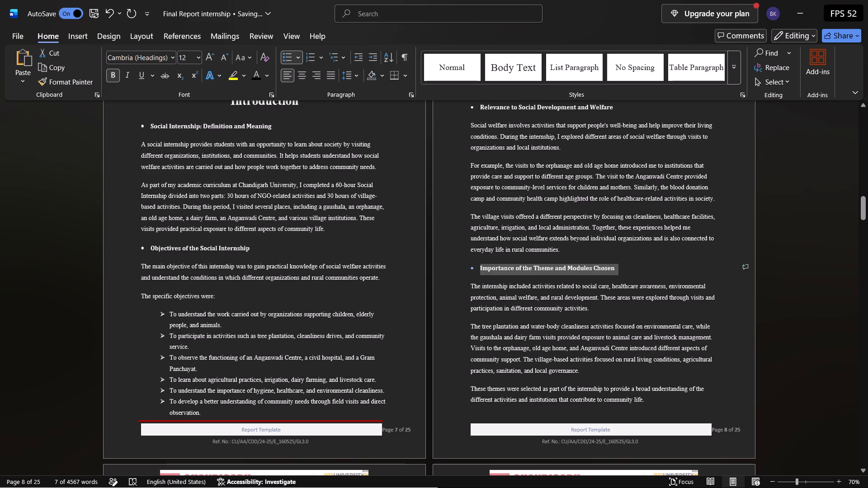
Apply the black font colour to the whole "Importance of the Theme and Modules Chosen" subheading and its bullet on page 8.
click(482, 271)
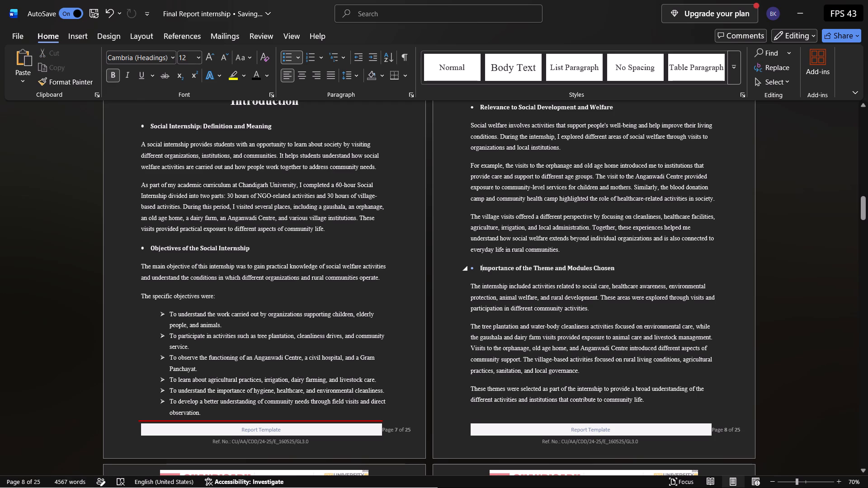
drag(476, 269, 488, 269)
click(488, 269)
ctrl+scroll(488, 269, up, 1)
drag(652, 269, 448, 269)
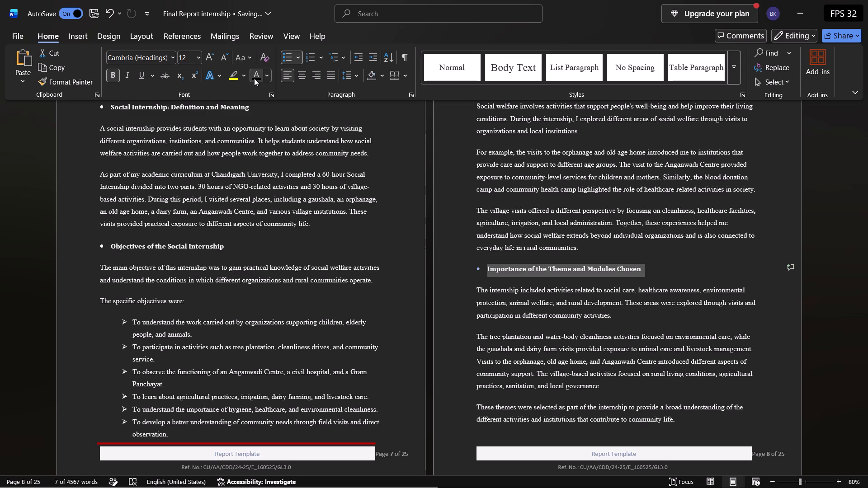
click(254, 78)
scroll(304, 310, down, 1)
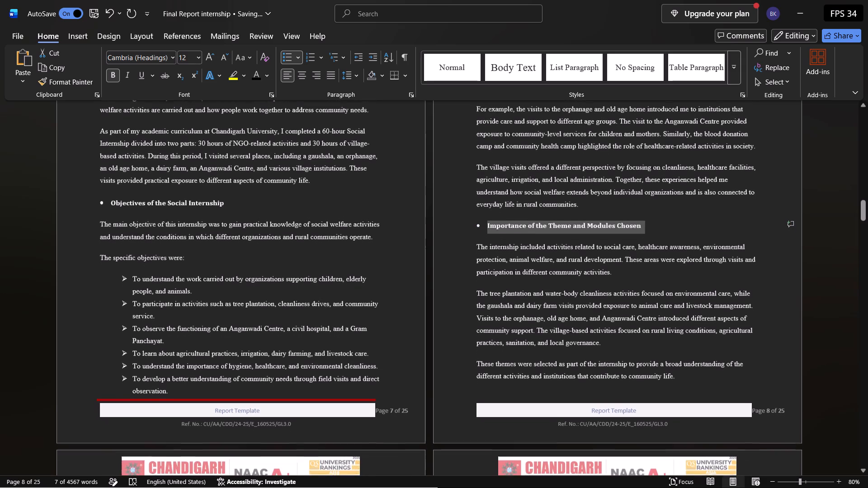
scroll(304, 310, down, 1)
click(465, 277)
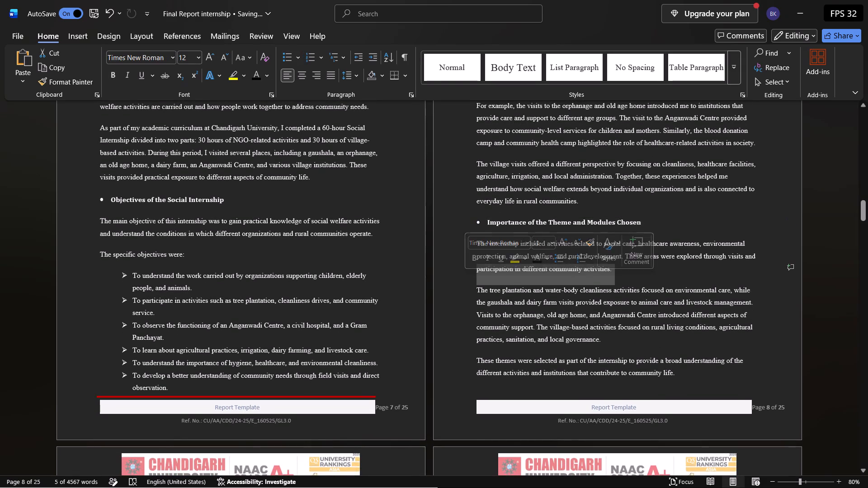
click(454, 298)
Bold the subheading "Brief Description of the NGO/Host Organization and Its Role" on page 9.
scroll(454, 298, down, 1)
key(Escape)
scroll(454, 298, down, 1)
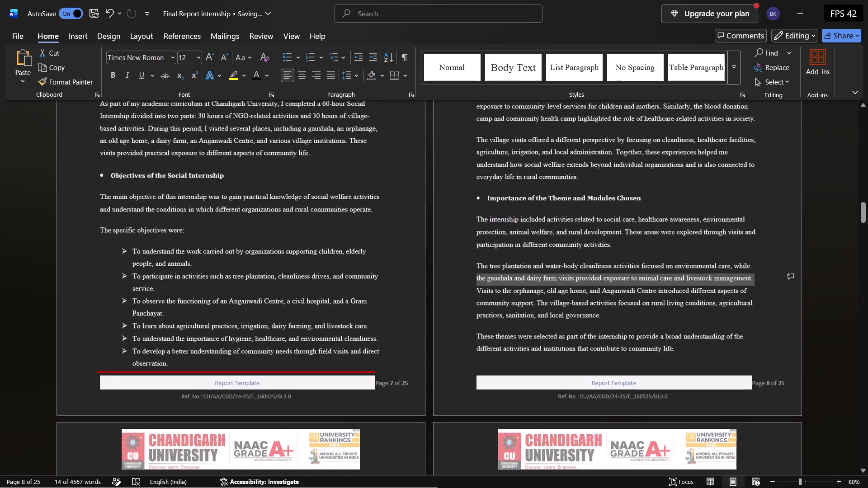
scroll(454, 298, down, 2)
drag(304, 236, 99, 234)
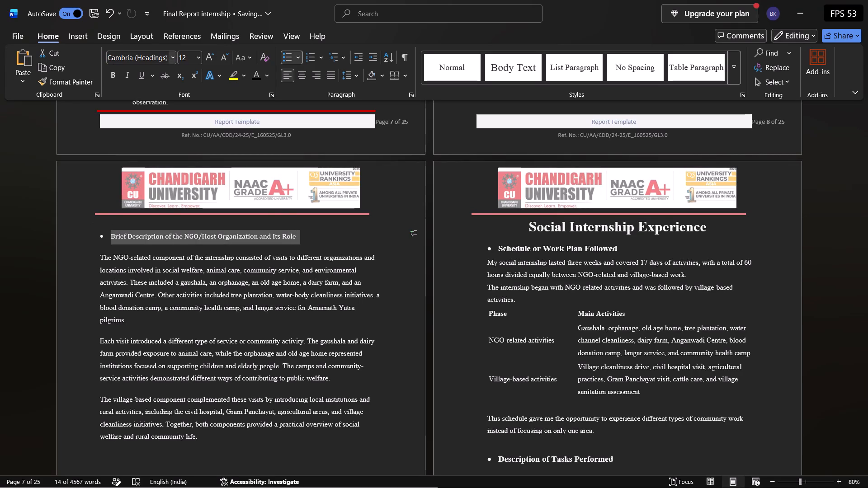
click(107, 77)
Examine the subheadings and bullets from the Social Internship Experience chapter through the Conclusion to the References page.
scroll(275, 276, down, 1)
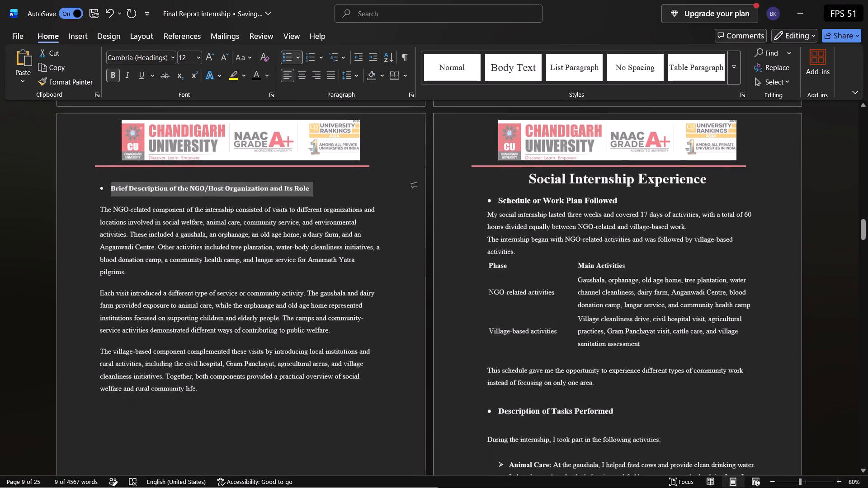
scroll(275, 276, down, 1)
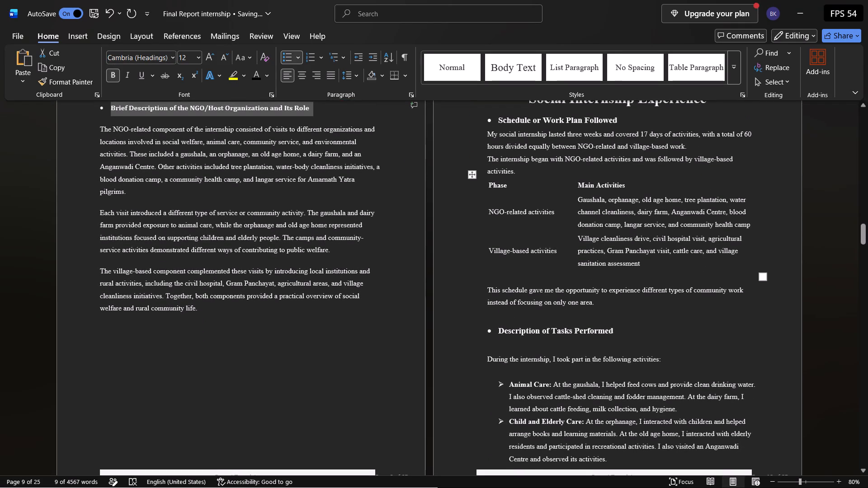
scroll(495, 260, down, 2)
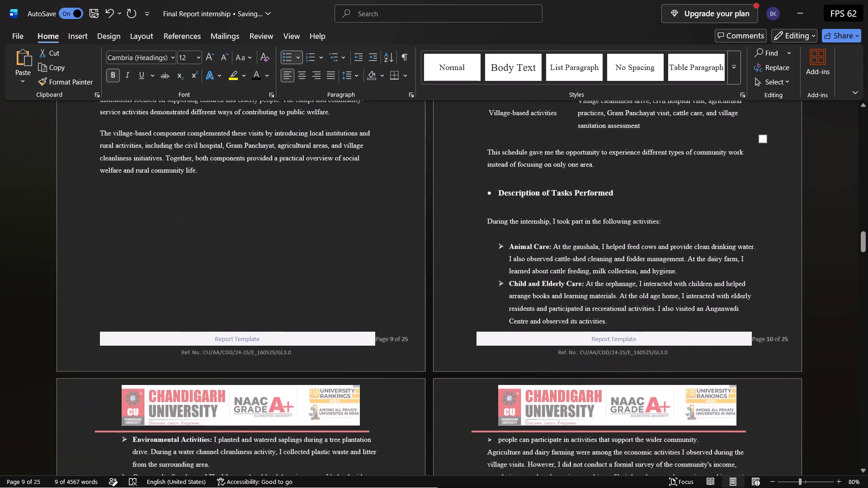
scroll(495, 260, down, 5)
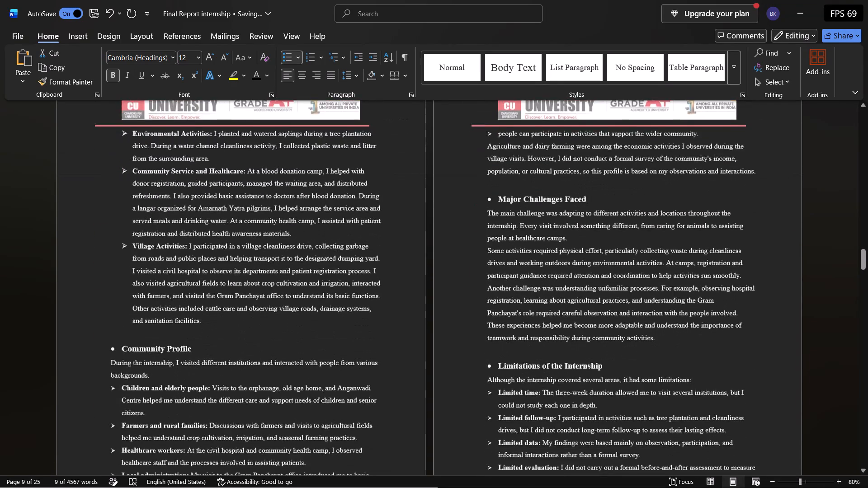
scroll(495, 260, down, 8)
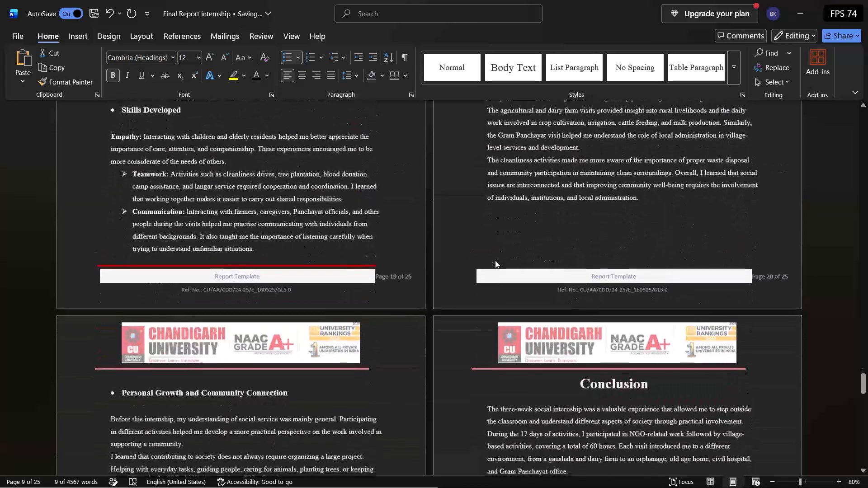
scroll(495, 260, down, 2)
scroll(495, 260, up, 1)
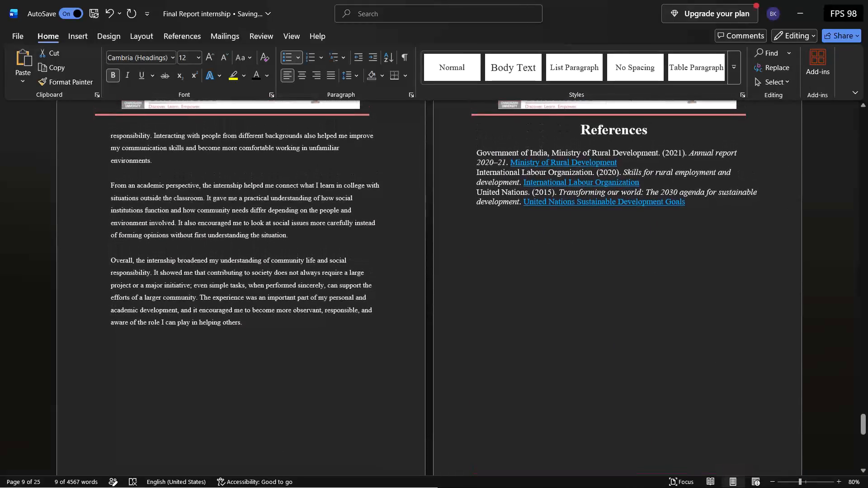
click(182, 205)
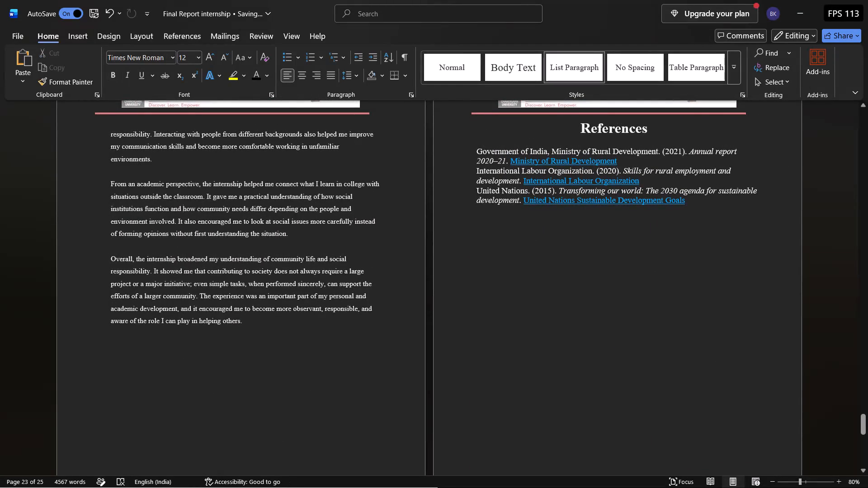
scroll(182, 205, up, 5)
click(182, 205)
scroll(182, 205, up, 8)
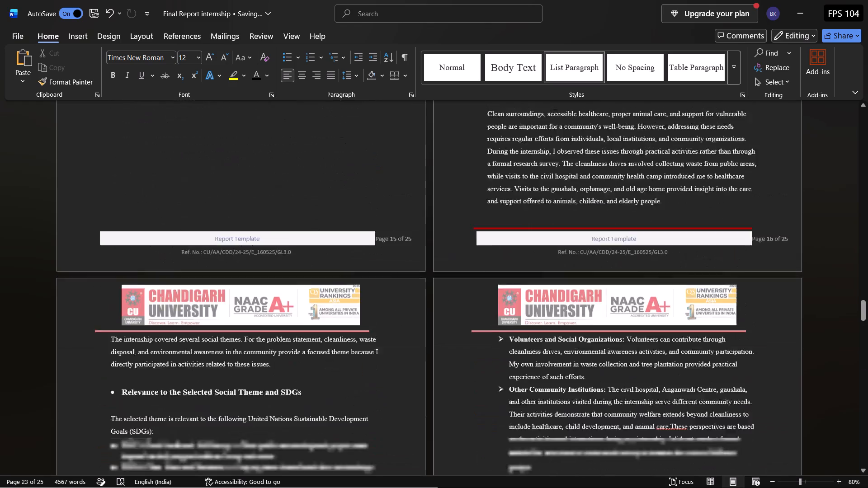
scroll(182, 205, up, 2)
click(182, 209)
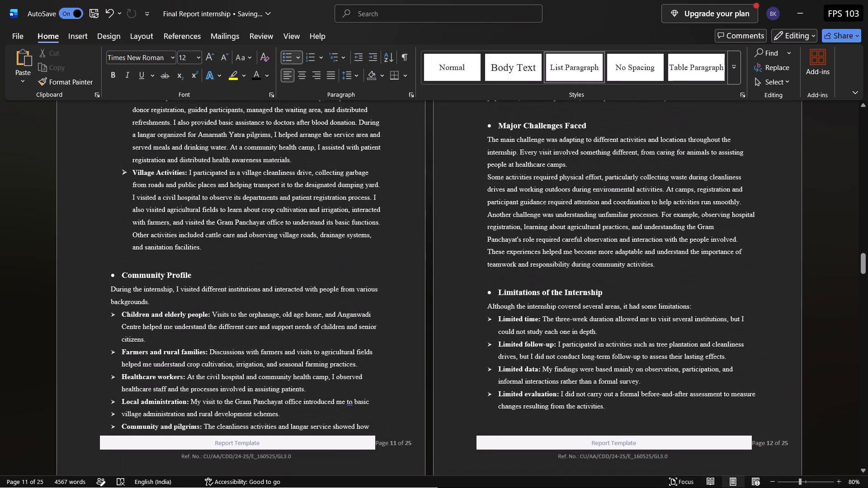
scroll(182, 209, down, 11)
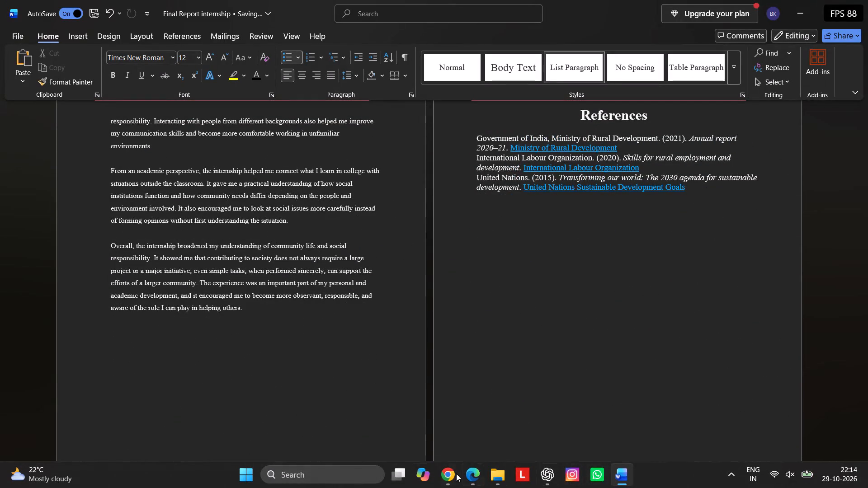
Search the computer for the Kuro app and open it.
click(346, 476)
text(kuro)
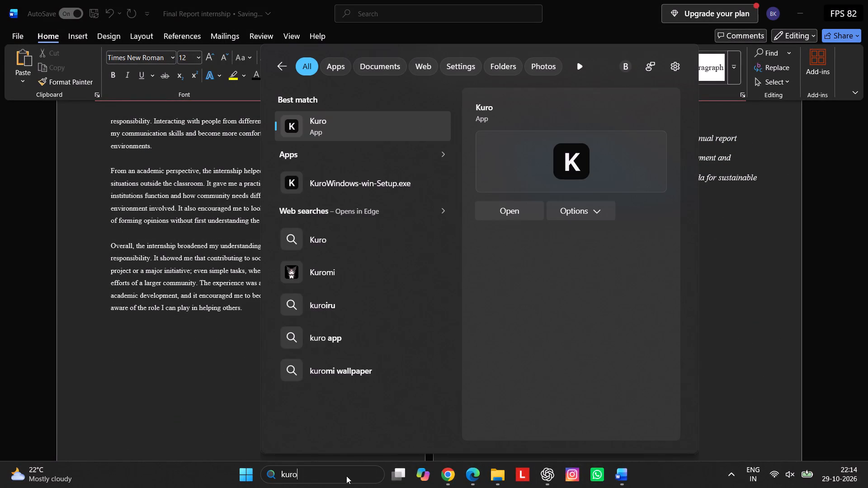
key(Return)
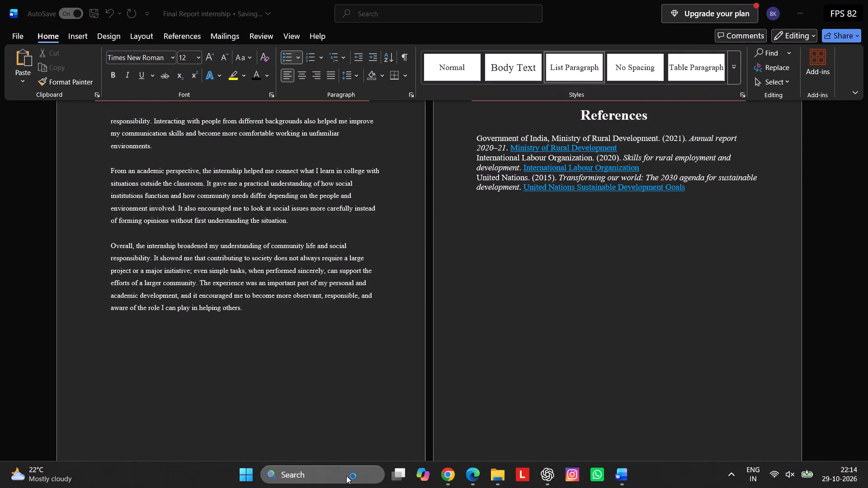